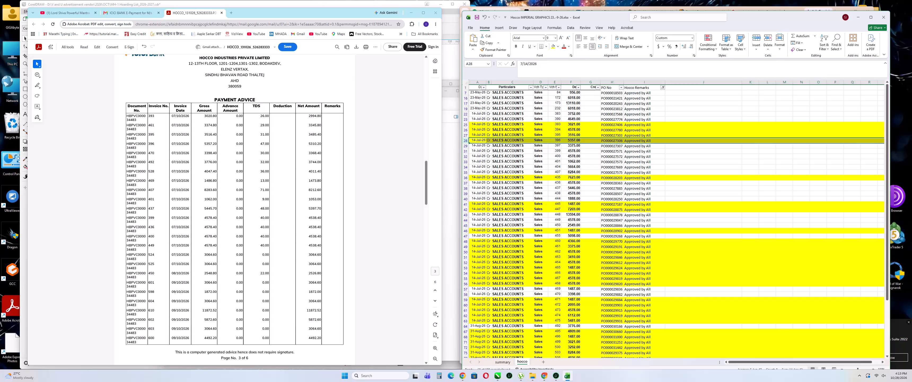
Mark the hocco sheet rows of invoices 470 and 492 from the payment advice with a yellow fill.
{"action": "left_click", "coordinate": [549, 172]}
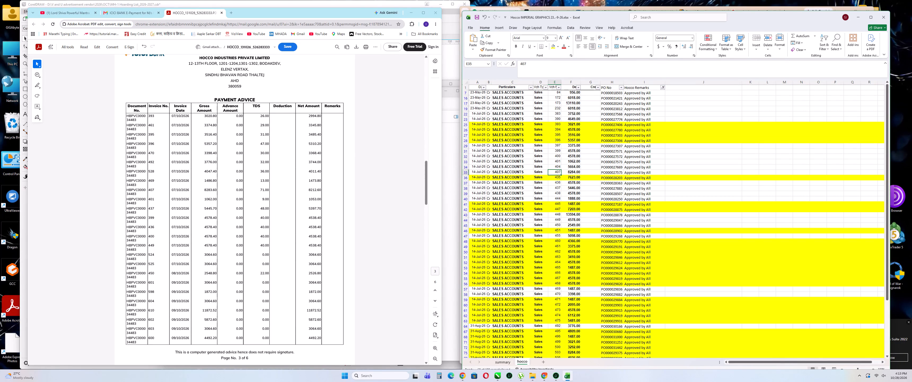
{"action": "left_click_drag", "start_coordinate": [149, 144], "coordinate": [151, 144]}
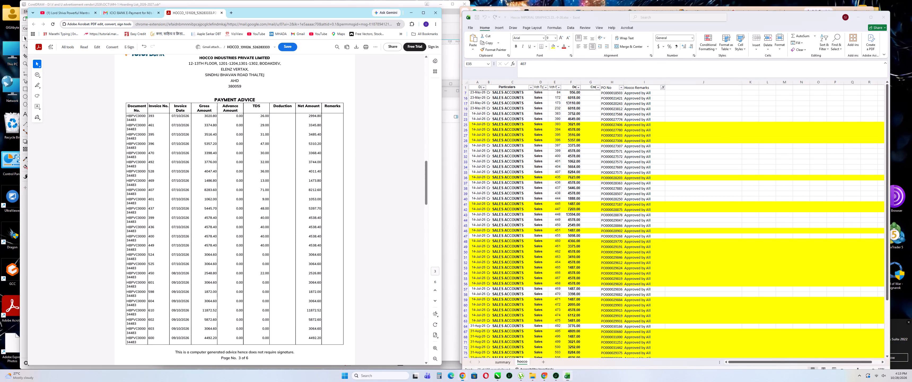
{"action": "left_click_drag", "start_coordinate": [151, 144], "coordinate": [156, 144]}
{"action": "left_click", "coordinate": [537, 148]}
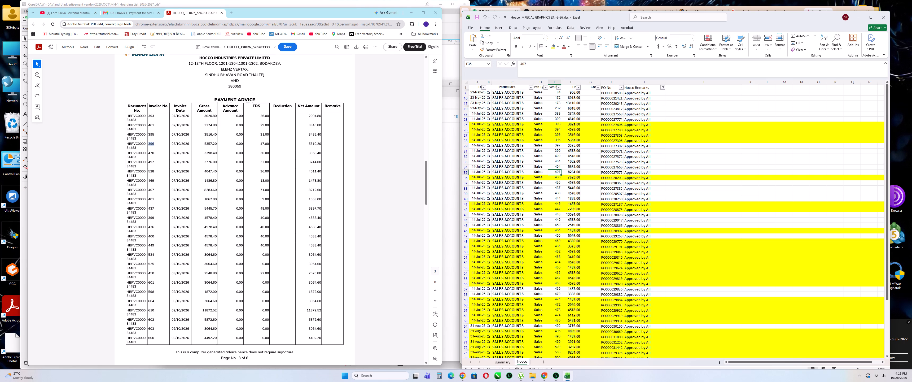
{"action": "left_click", "coordinate": [465, 295]}
{"action": "right_click", "coordinate": [465, 295]}
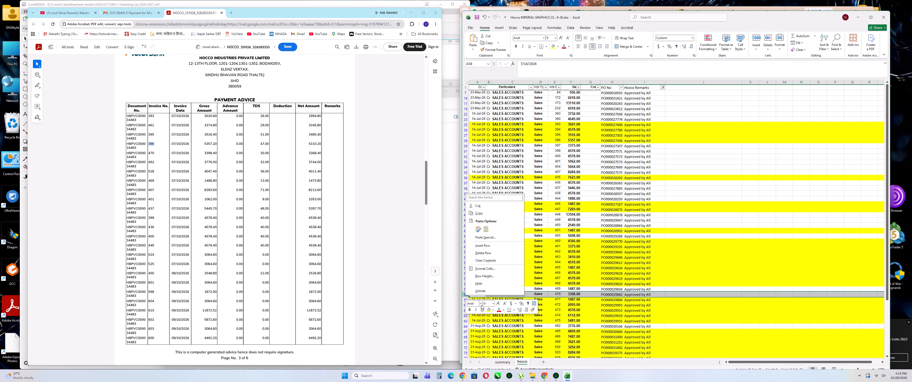
{"action": "left_click", "coordinate": [488, 308]}
{"action": "scroll", "coordinate": [526, 293], "scroll_direction": "down", "scroll_amount": 2}
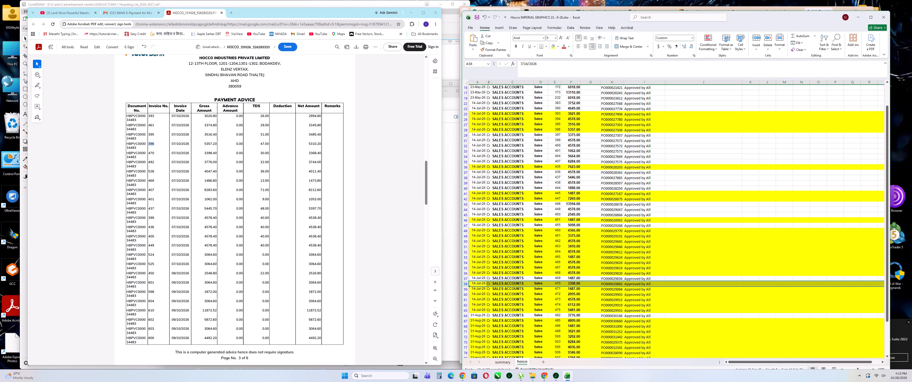
{"action": "left_click", "coordinate": [466, 315]}
{"action": "right_click", "coordinate": [466, 315]}
{"action": "left_click", "coordinate": [489, 330]}
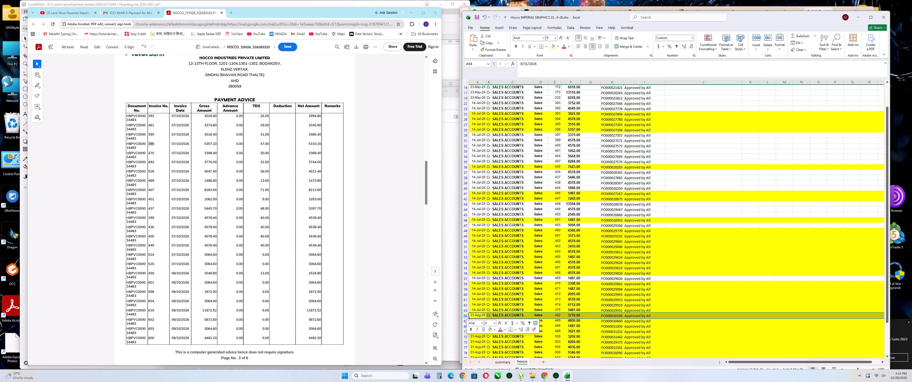
Fill the rows of invoices 528 and 469 yellow to mark them as listed in the payment advice.
{"action": "scroll", "coordinate": [514, 279], "scroll_direction": "down", "scroll_amount": 9}
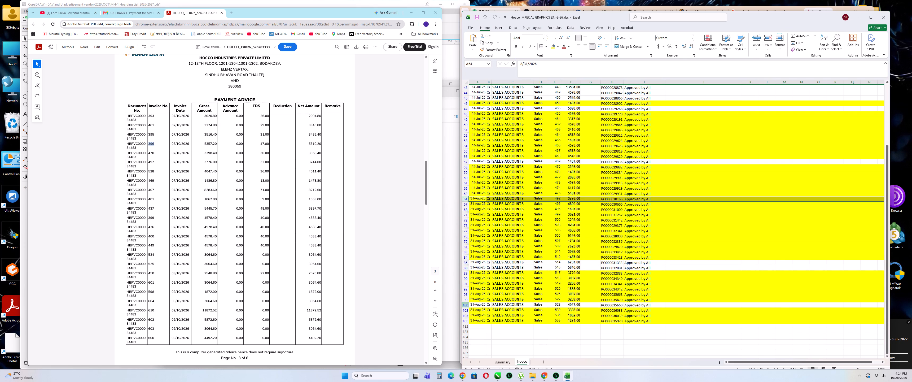
{"action": "right_click", "coordinate": [468, 305]}
{"action": "left_click", "coordinate": [492, 320]}
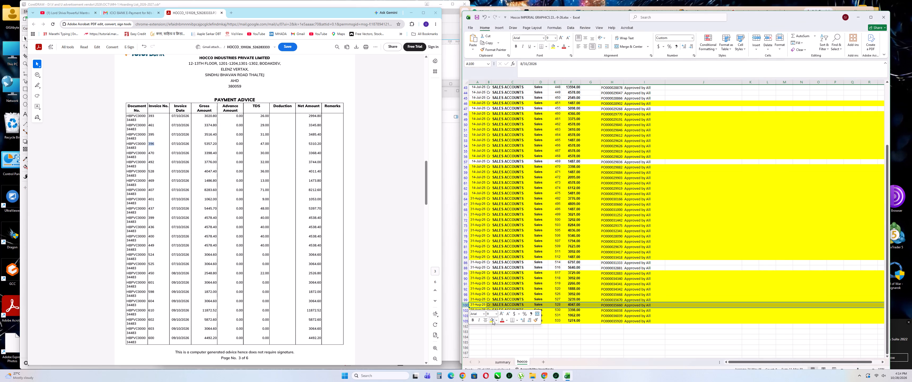
{"action": "left_click", "coordinate": [535, 301]}
{"action": "left_click", "coordinate": [467, 161]}
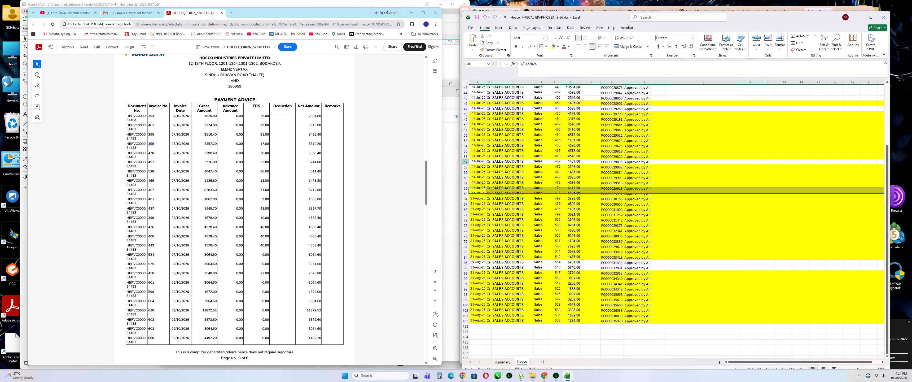
{"action": "right_click", "coordinate": [467, 161]}
{"action": "right_click", "coordinate": [467, 161]}
{"action": "right_click", "coordinate": [464, 162]}
{"action": "left_click", "coordinate": [490, 153]}
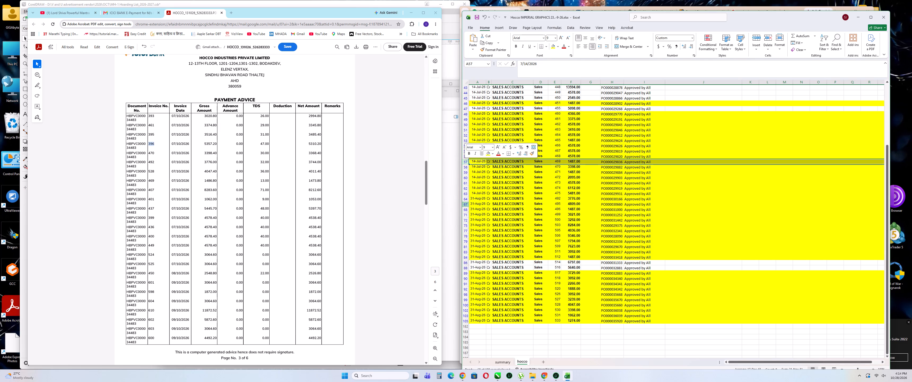
Fill the rows of invoices 407 and 401 yellow in the hocco sheet.
{"action": "left_click", "coordinate": [551, 254]}
{"action": "scroll", "coordinate": [551, 254], "scroll_direction": "up", "scroll_amount": 7}
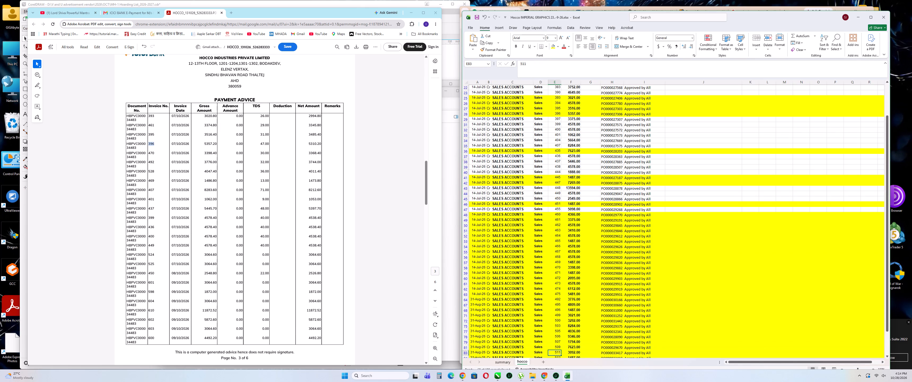
{"action": "left_click", "coordinate": [548, 163]}
{"action": "right_click", "coordinate": [465, 146]}
{"action": "left_click", "coordinate": [487, 138]}
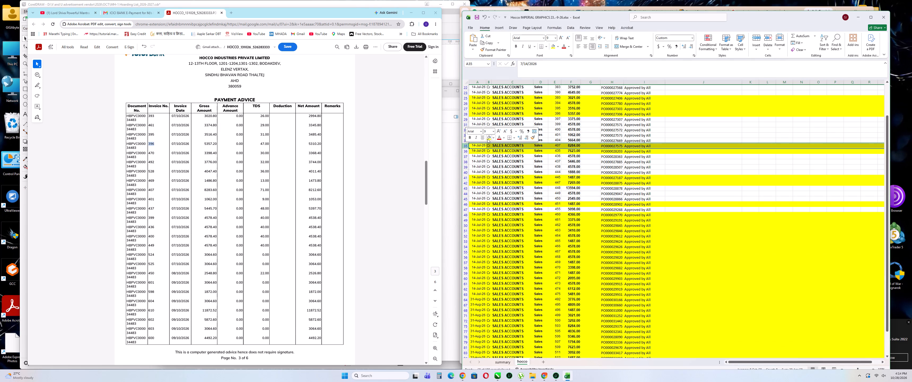
{"action": "left_click", "coordinate": [536, 167]}
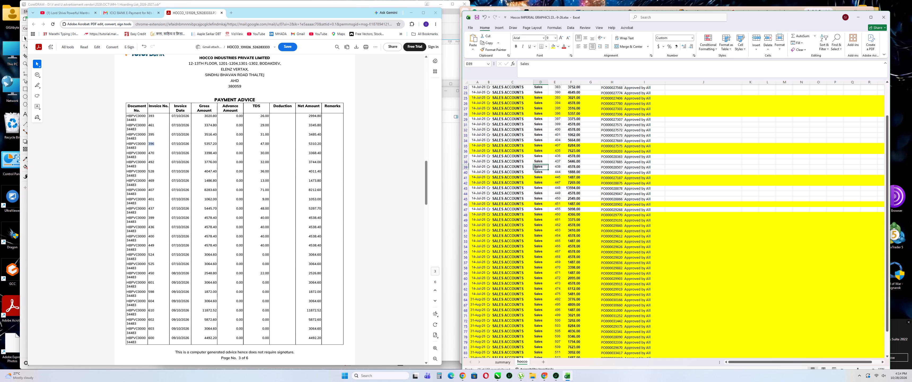
{"action": "right_click", "coordinate": [467, 136]}
{"action": "left_click", "coordinate": [493, 129]}
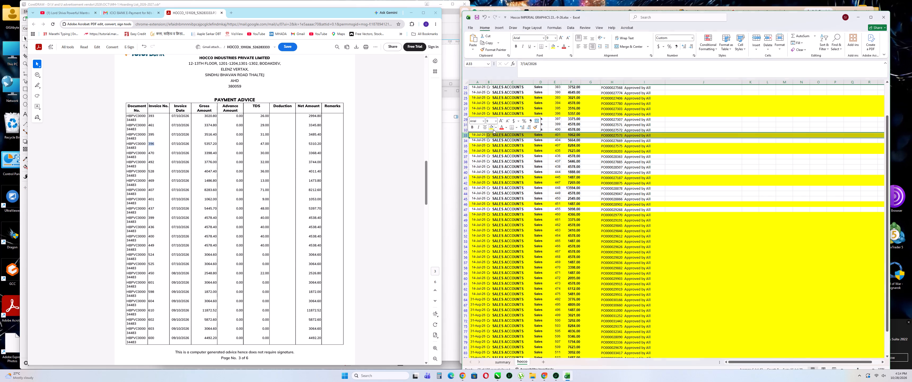
{"action": "left_click", "coordinate": [503, 166]}
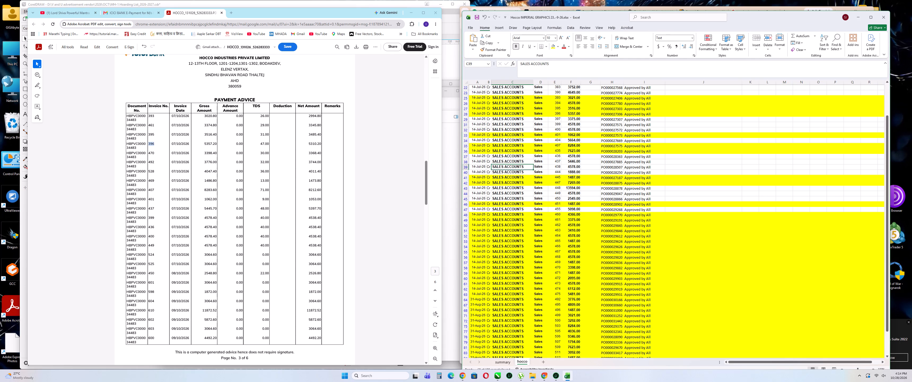
Highlight the rows of invoices 437 and 399 in yellow.
{"action": "right_click", "coordinate": [467, 161]}
{"action": "left_click", "coordinate": [492, 153]}
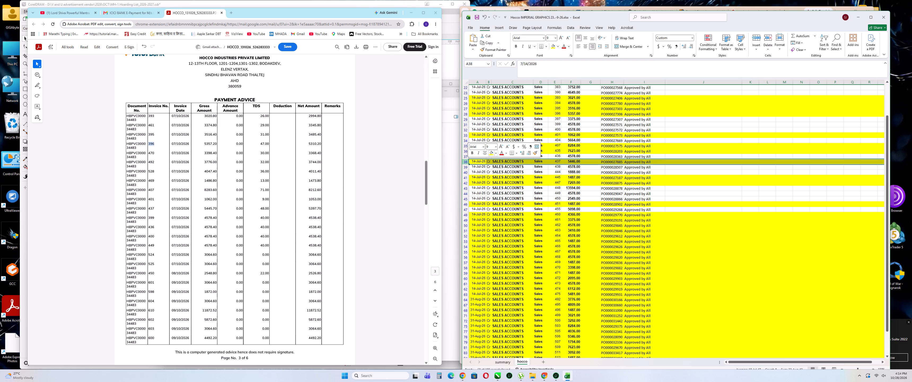
{"action": "left_click", "coordinate": [534, 199]}
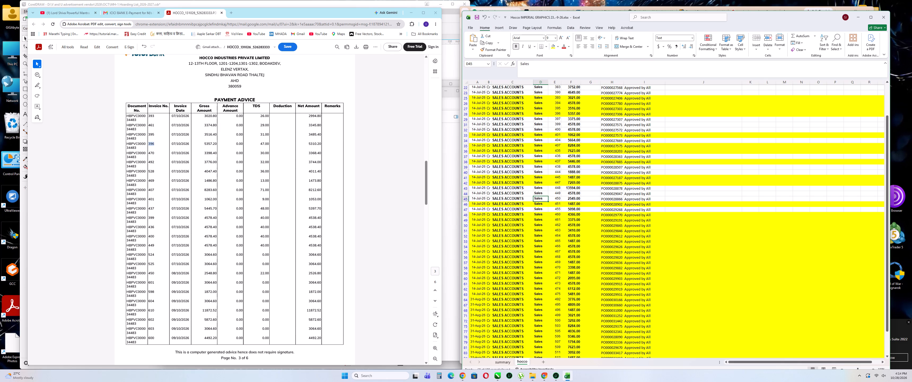
{"action": "left_click", "coordinate": [541, 138]}
{"action": "right_click", "coordinate": [468, 124]}
{"action": "left_click", "coordinate": [491, 117]}
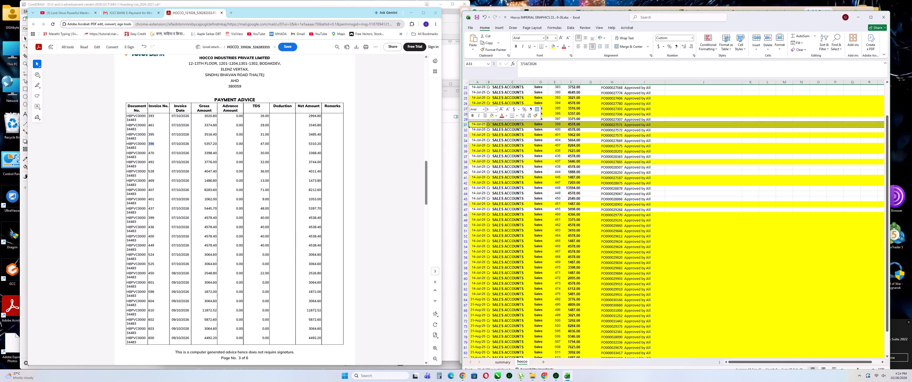
{"action": "left_click", "coordinate": [487, 155]}
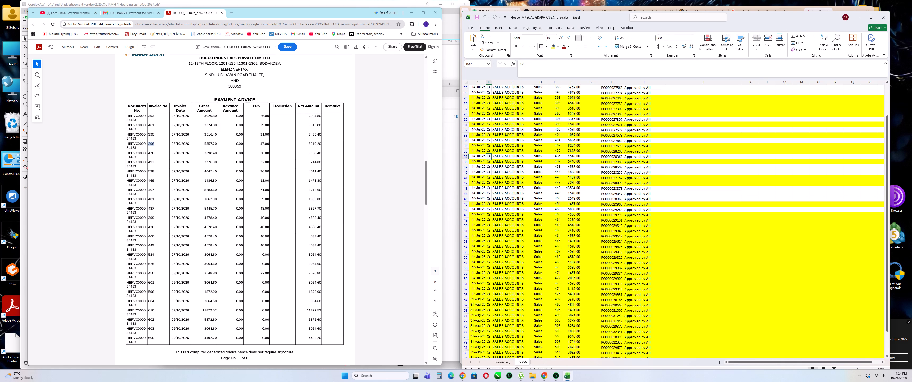
Highlight the rows of invoices 436 and 400 in yellow.
{"action": "right_click", "coordinate": [468, 157]}
{"action": "left_click", "coordinate": [492, 149]}
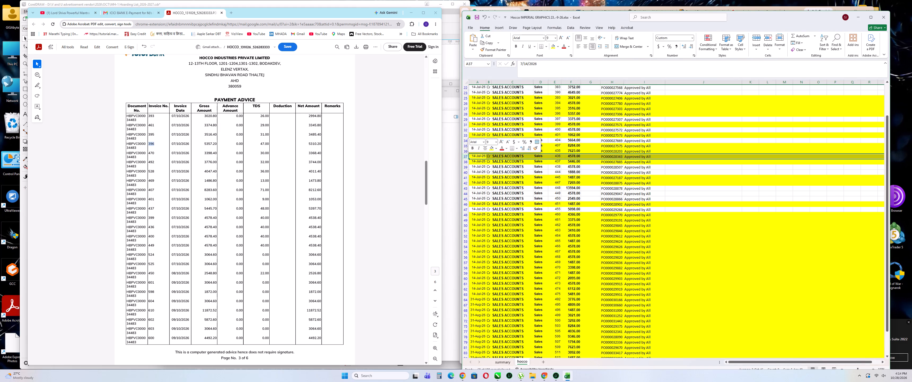
{"action": "left_click", "coordinate": [497, 183]}
{"action": "right_click", "coordinate": [468, 131]}
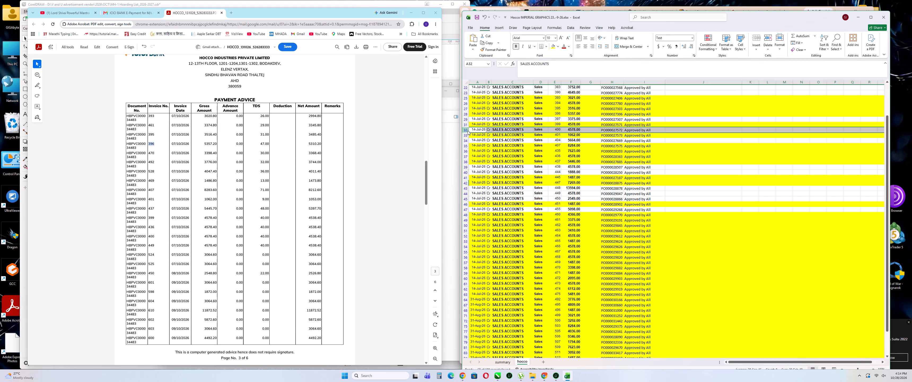
{"action": "left_click", "coordinate": [491, 123]}
{"action": "left_click", "coordinate": [503, 167]}
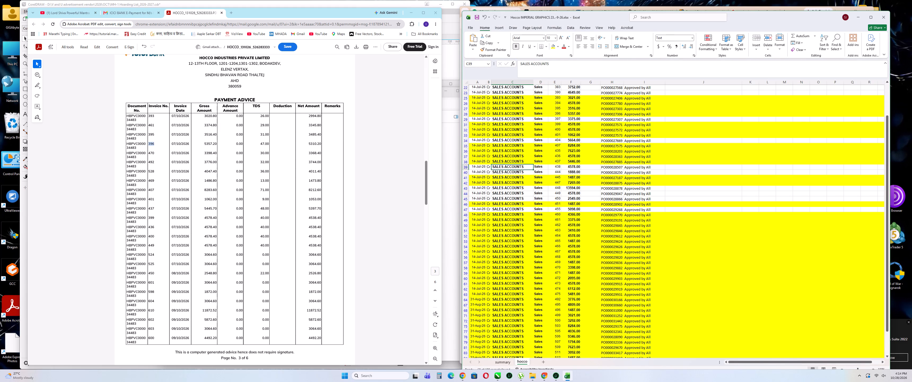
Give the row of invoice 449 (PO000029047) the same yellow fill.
{"action": "left_click", "coordinate": [507, 209]}
{"action": "right_click", "coordinate": [464, 194]}
{"action": "left_click", "coordinate": [489, 186]}
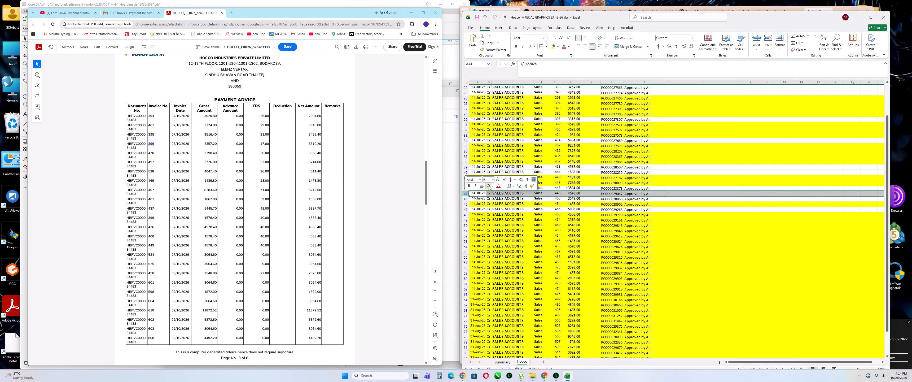
{"action": "left_click", "coordinate": [509, 214]}
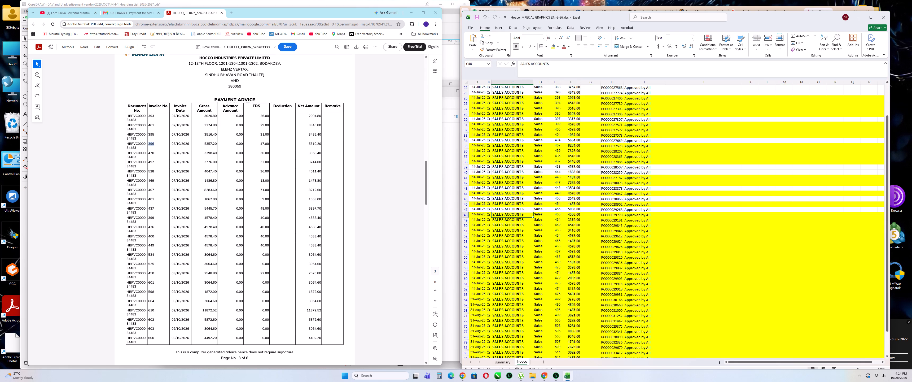
Widen the Hocco Remarks filter to select all remark values, including pending, not-on-portal and blank entries.
{"action": "scroll", "coordinate": [545, 228], "scroll_direction": "down", "scroll_amount": 6}
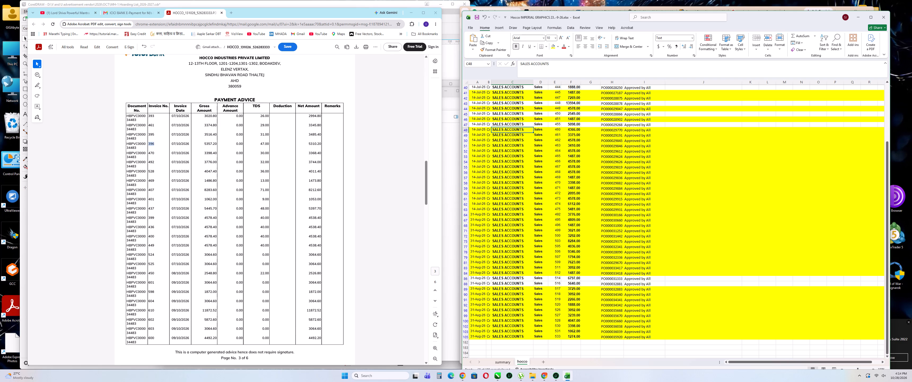
{"action": "scroll", "coordinate": [606, 270], "scroll_direction": "up", "scroll_amount": 8}
{"action": "scroll", "coordinate": [623, 210], "scroll_direction": "down", "scroll_amount": 1}
{"action": "scroll", "coordinate": [623, 210], "scroll_direction": "up", "scroll_amount": 11}
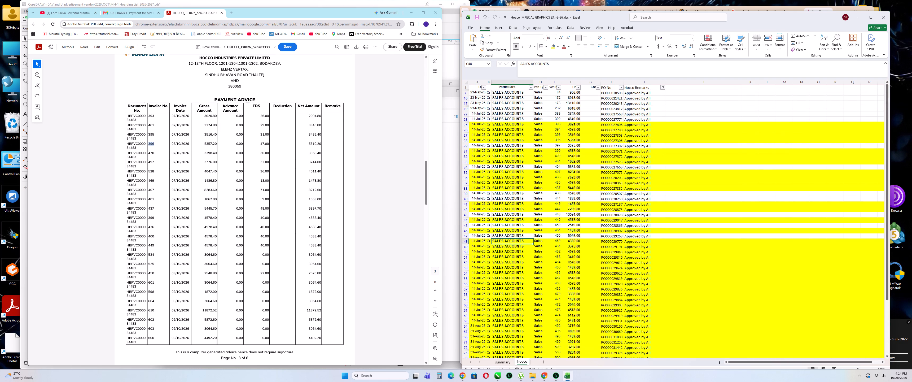
{"action": "left_click", "coordinate": [661, 88]}
{"action": "left_click", "coordinate": [622, 155]}
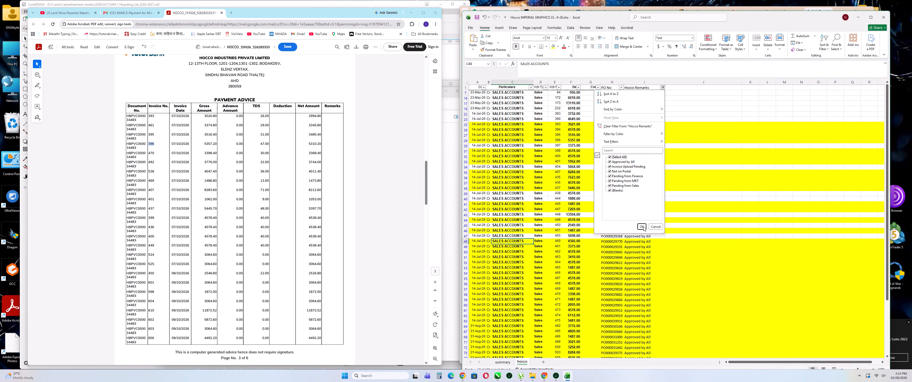
{"action": "left_click", "coordinate": [643, 227]}
Fill the Pending from Finance rows of invoices 524 and 525 yellow.
{"action": "scroll", "coordinate": [641, 227], "scroll_direction": "down", "scroll_amount": 20}
{"action": "scroll", "coordinate": [641, 227], "scroll_direction": "down", "scroll_amount": 3}
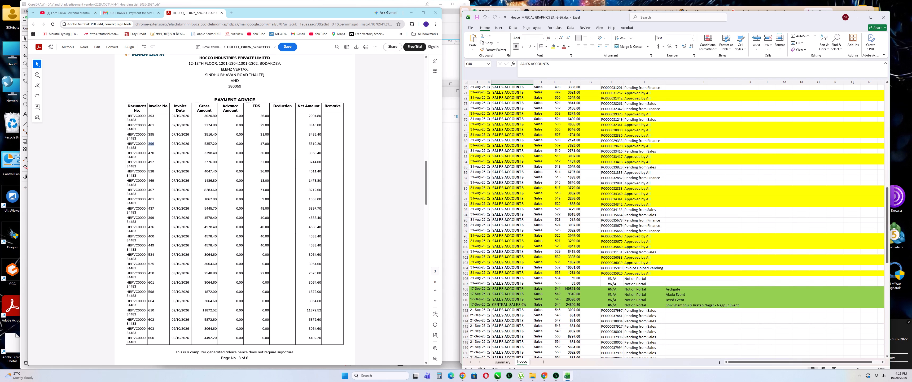
{"action": "left_click", "coordinate": [558, 223]}
{"action": "left_click", "coordinate": [467, 226]}
{"action": "right_click", "coordinate": [467, 226]}
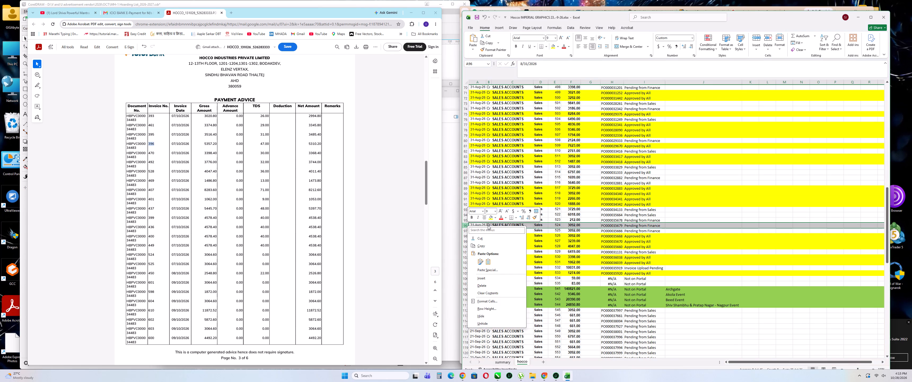
{"action": "left_click", "coordinate": [490, 216]}
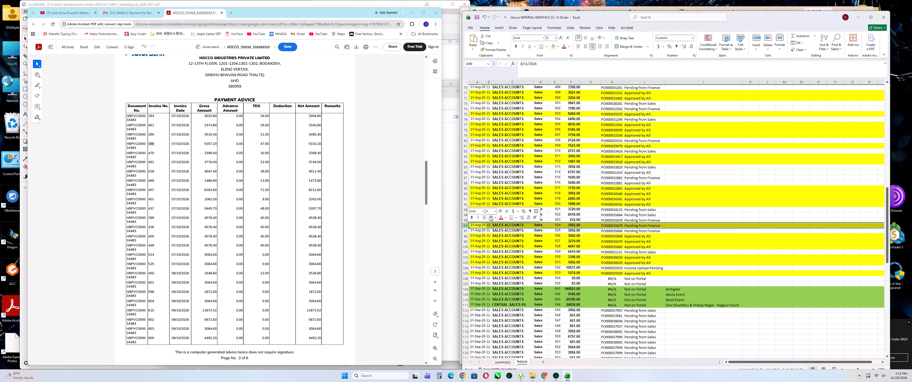
{"action": "left_click", "coordinate": [530, 234]}
{"action": "right_click", "coordinate": [465, 232]}
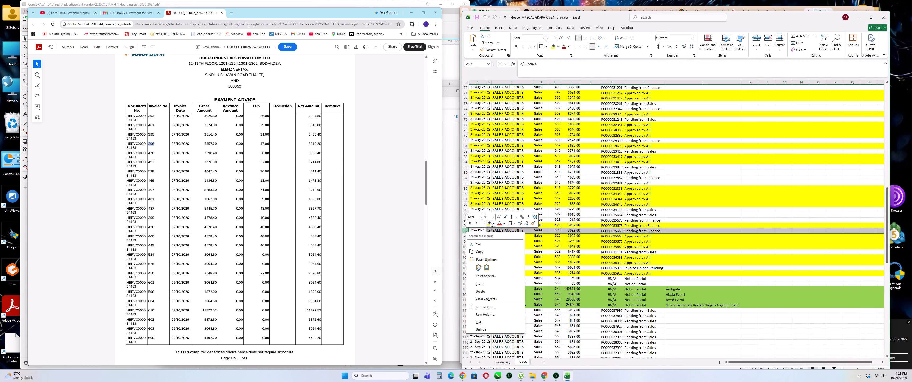
{"action": "left_click", "coordinate": [490, 223]}
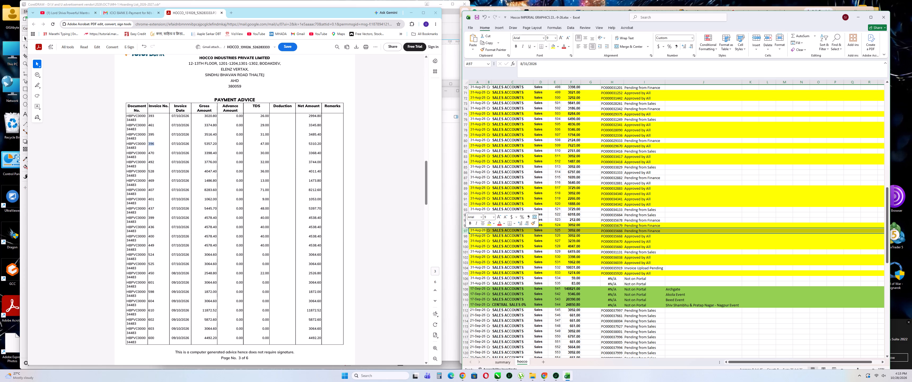
{"action": "left_click", "coordinate": [520, 256]}
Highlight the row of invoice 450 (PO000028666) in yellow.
{"action": "scroll", "coordinate": [540, 231], "scroll_direction": "up", "scroll_amount": 9}
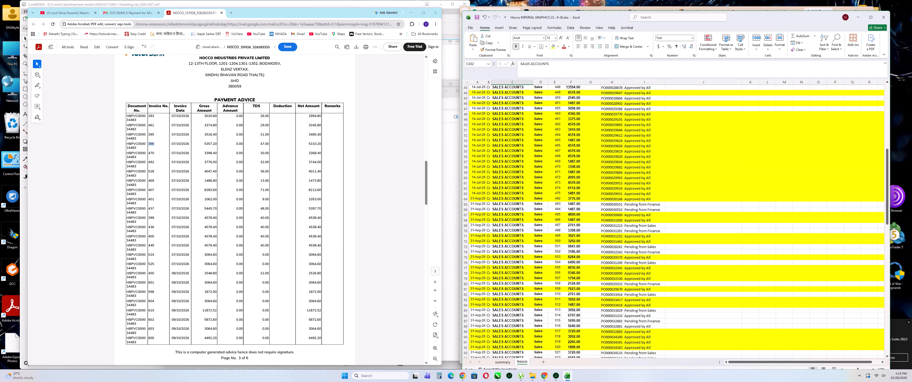
{"action": "scroll", "coordinate": [540, 231], "scroll_direction": "up", "scroll_amount": 3}
{"action": "left_click", "coordinate": [552, 190]}
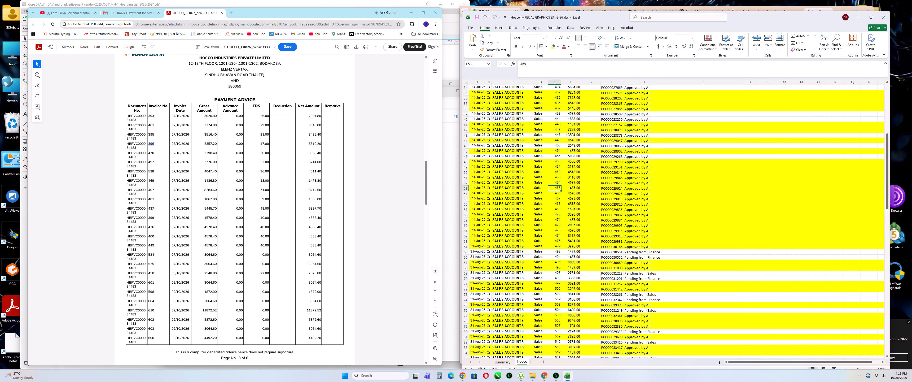
{"action": "right_click", "coordinate": [466, 146]}
{"action": "left_click", "coordinate": [489, 138]}
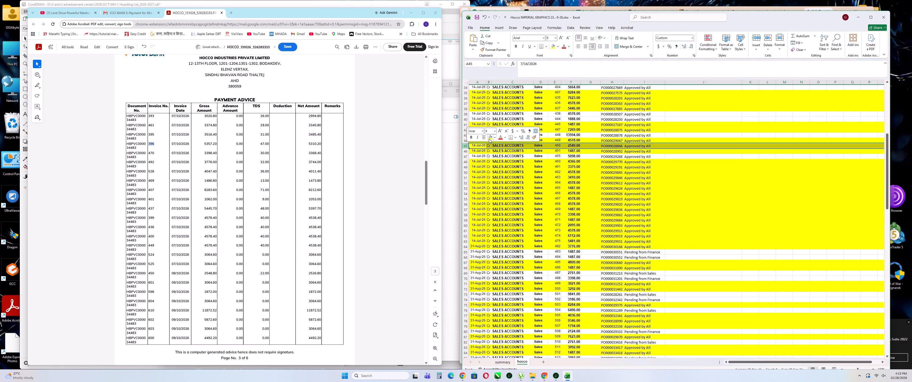
{"action": "left_click", "coordinate": [521, 177]}
Highlight the row of invoice 601 among the September Pending from Sales entries in yellow.
{"action": "scroll", "coordinate": [539, 224], "scroll_direction": "down", "scroll_amount": 4}
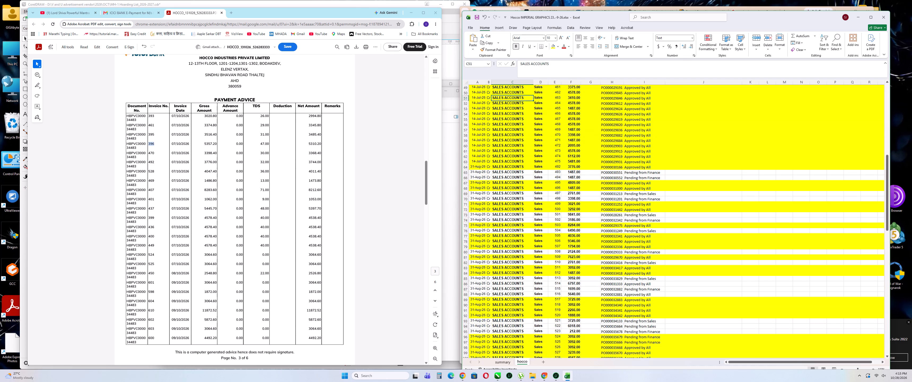
{"action": "scroll", "coordinate": [539, 226], "scroll_direction": "down", "scroll_amount": 10}
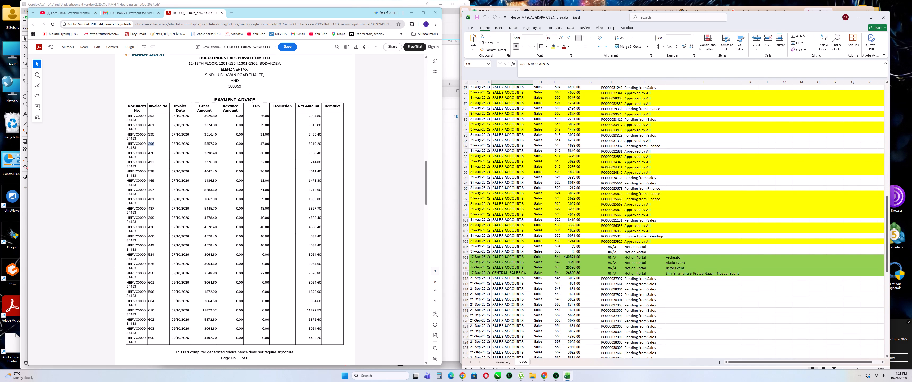
{"action": "scroll", "coordinate": [539, 227], "scroll_direction": "down", "scroll_amount": 10}
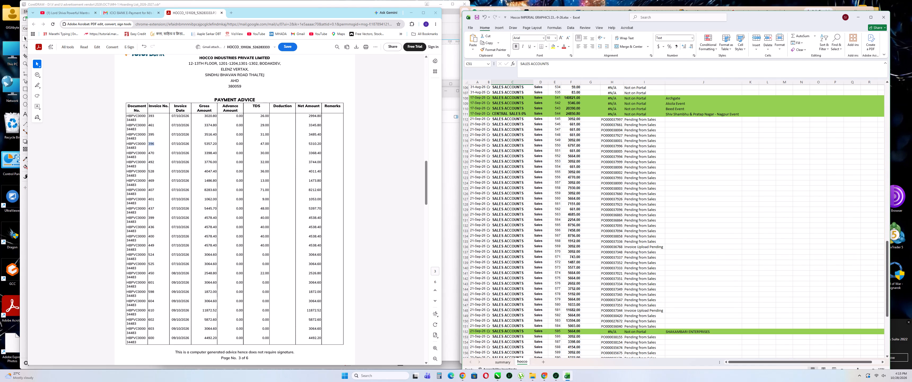
{"action": "scroll", "coordinate": [544, 238], "scroll_direction": "down", "scroll_amount": 9}
{"action": "left_click", "coordinate": [557, 273]}
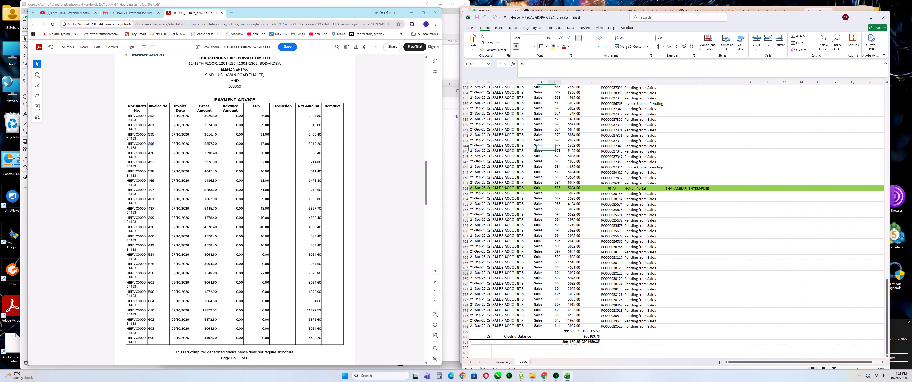
{"action": "right_click", "coordinate": [467, 274]}
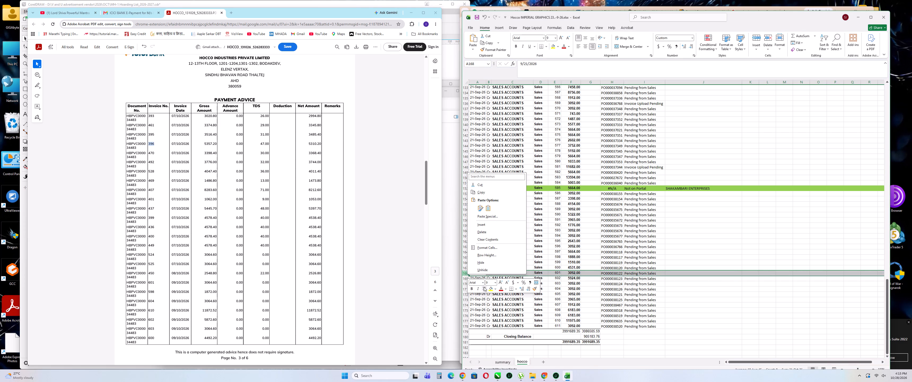
{"action": "left_click", "coordinate": [490, 290]}
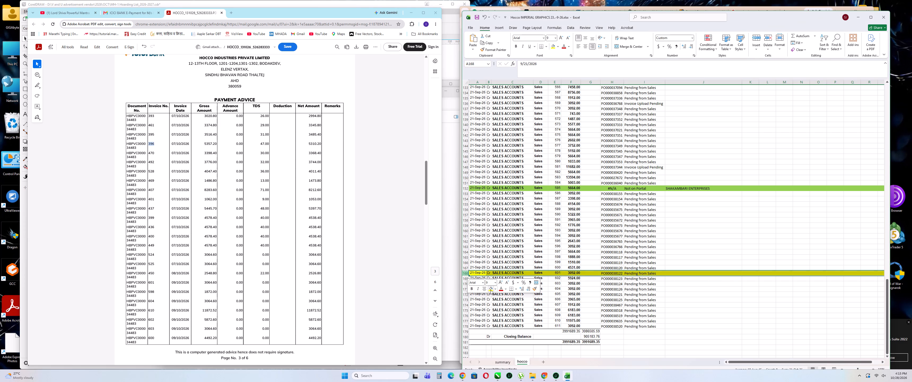
{"action": "left_click", "coordinate": [530, 275]}
{"action": "left_click", "coordinate": [554, 275]}
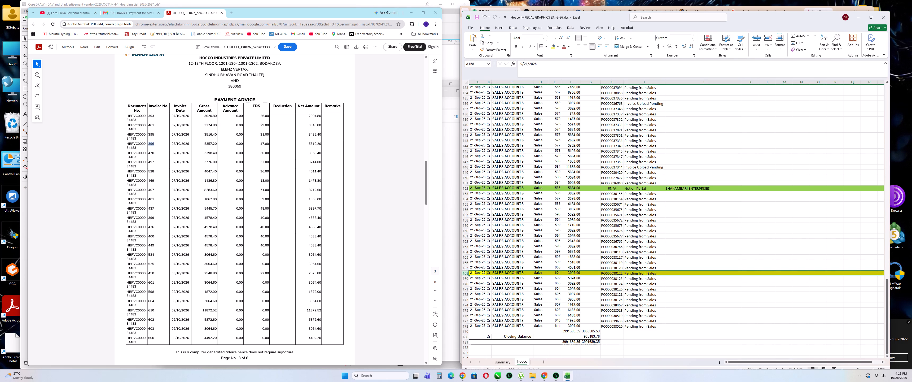
Fill the Pending from Sales rows of invoices 598 and 604 yellow.
{"action": "left_click", "coordinate": [559, 235]}
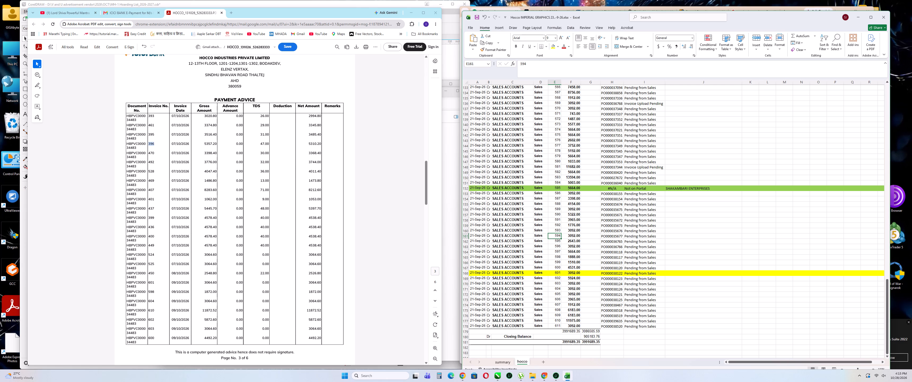
{"action": "left_click", "coordinate": [558, 257]}
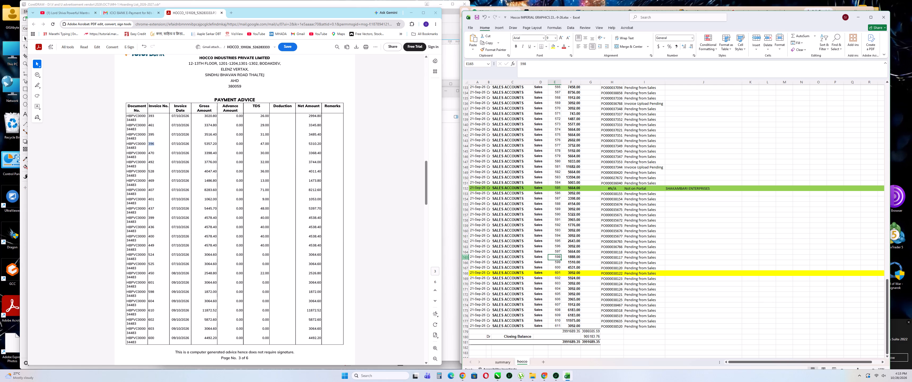
{"action": "left_click", "coordinate": [466, 257]}
{"action": "right_click", "coordinate": [466, 257]}
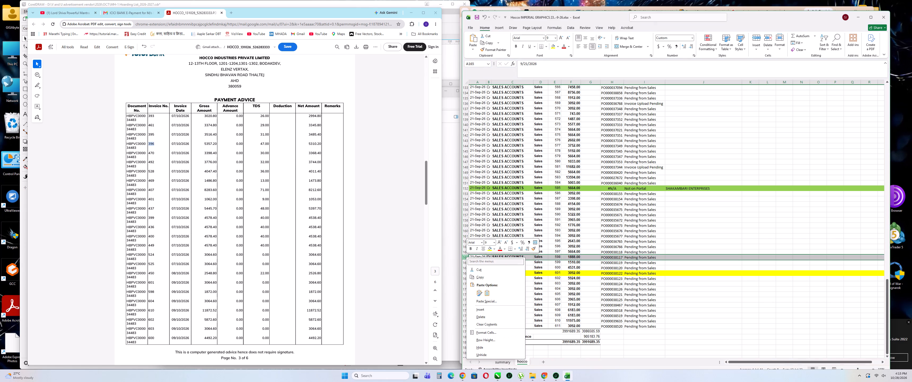
{"action": "left_click", "coordinate": [491, 249]}
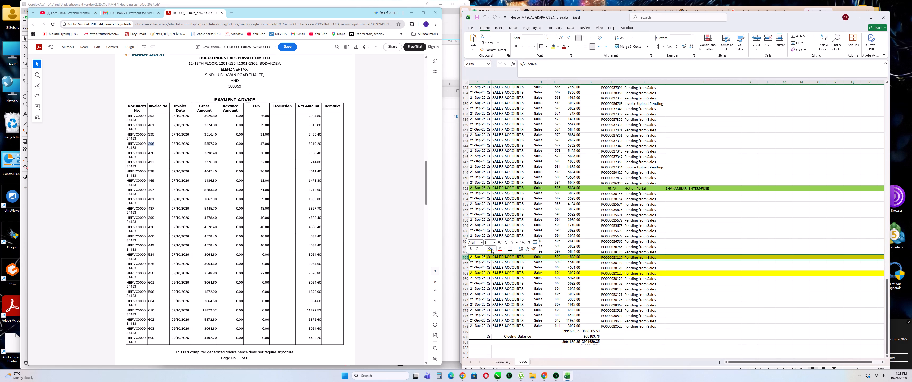
{"action": "left_click", "coordinate": [551, 272]}
{"action": "left_click", "coordinate": [560, 289]}
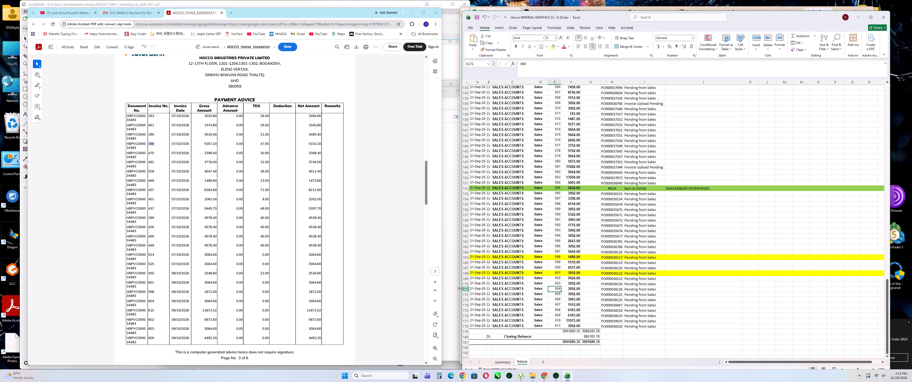
{"action": "left_click", "coordinate": [464, 290]}
{"action": "right_click", "coordinate": [464, 290]}
{"action": "left_click", "coordinate": [488, 304]}
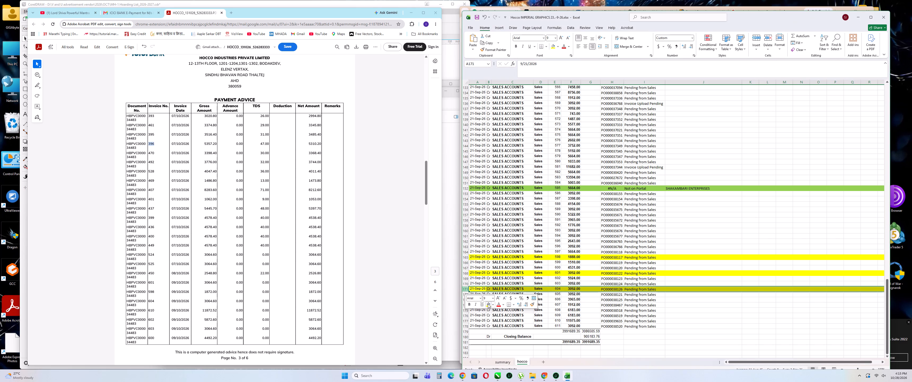
{"action": "left_click", "coordinate": [610, 299]}
Highlight the rows of invoices 610 and 602 in yellow.
{"action": "left_click", "coordinate": [556, 320]}
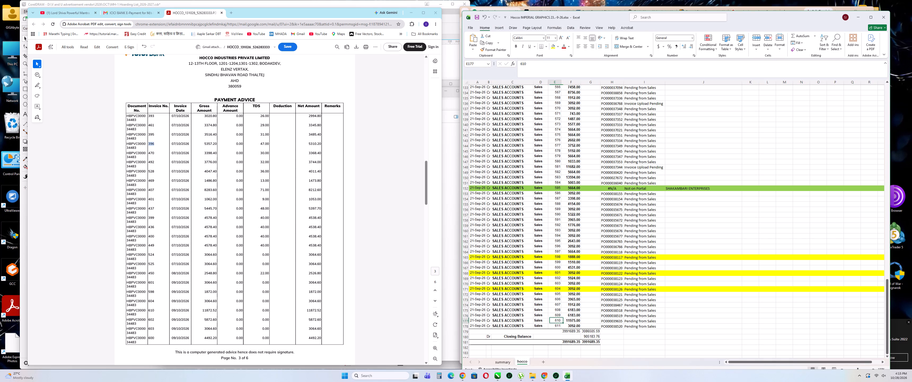
{"action": "right_click", "coordinate": [466, 322]}
{"action": "left_click", "coordinate": [489, 337]}
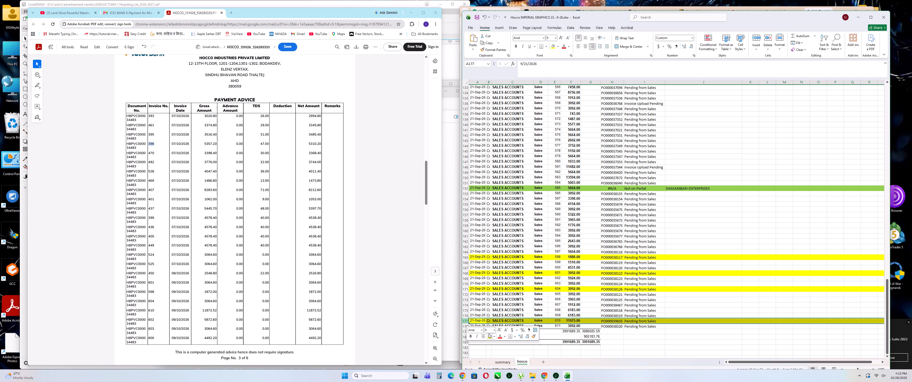
{"action": "left_click", "coordinate": [572, 311]}
{"action": "left_click", "coordinate": [553, 280]}
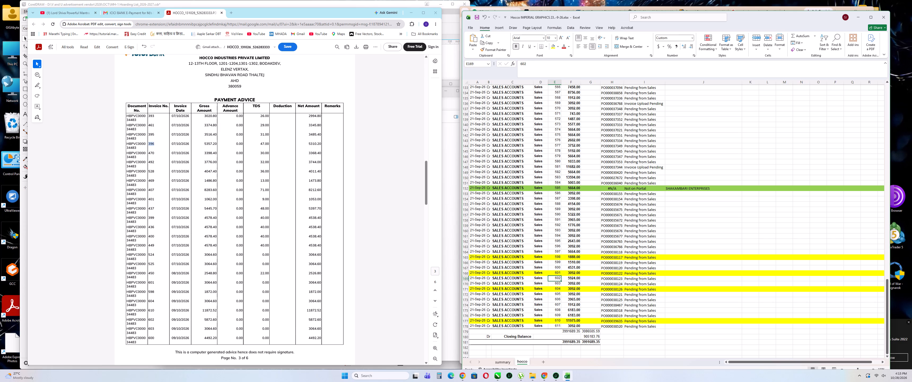
{"action": "right_click", "coordinate": [468, 279]}
{"action": "left_click", "coordinate": [490, 293]}
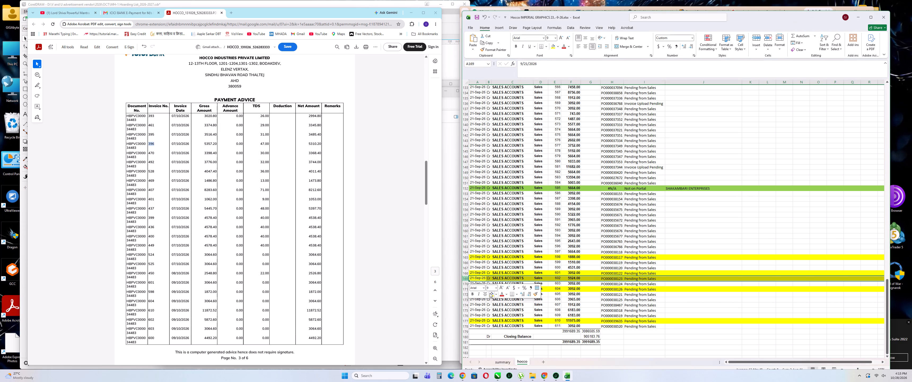
{"action": "left_click", "coordinate": [562, 267]}
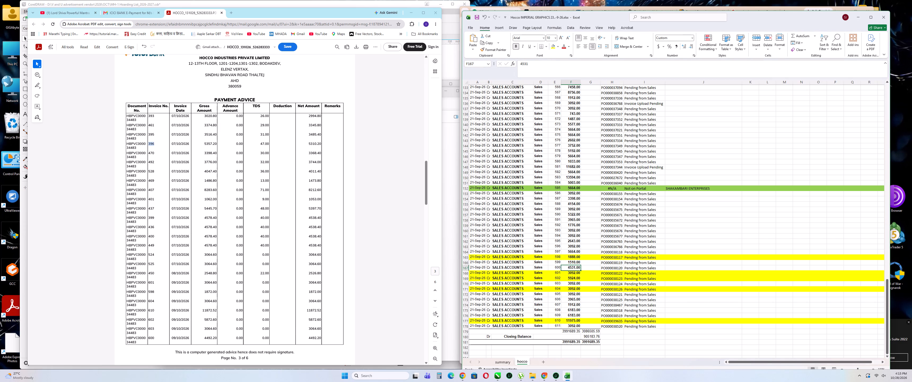
Give the rows of invoices 603 and 600 the same yellow fill.
{"action": "left_click", "coordinate": [560, 284]}
{"action": "right_click", "coordinate": [467, 284]}
{"action": "left_click", "coordinate": [489, 298]}
{"action": "left_click", "coordinate": [545, 273]}
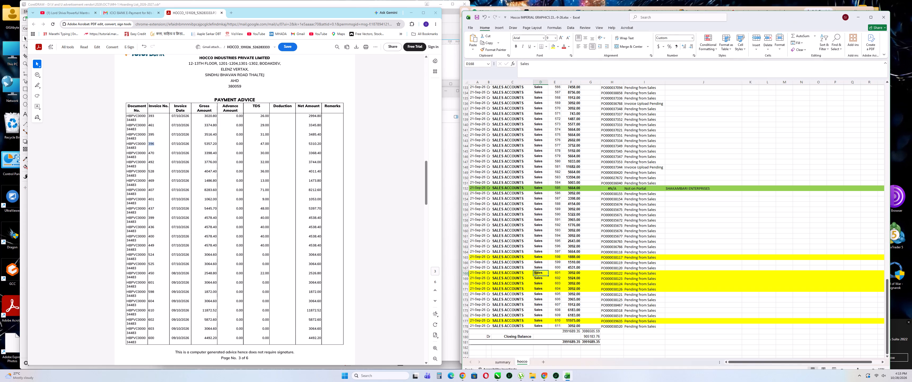
{"action": "right_click", "coordinate": [463, 268]}
{"action": "left_click", "coordinate": [488, 283]}
Highlight the row of invoice 599, the first entry on the payment advice's following page, in yellow.
{"action": "left_click", "coordinate": [376, 278]}
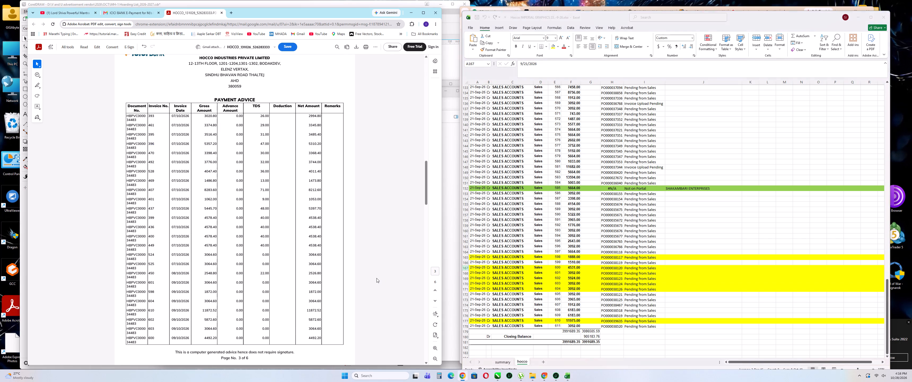
{"action": "scroll", "coordinate": [376, 278], "scroll_direction": "down", "scroll_amount": 12}
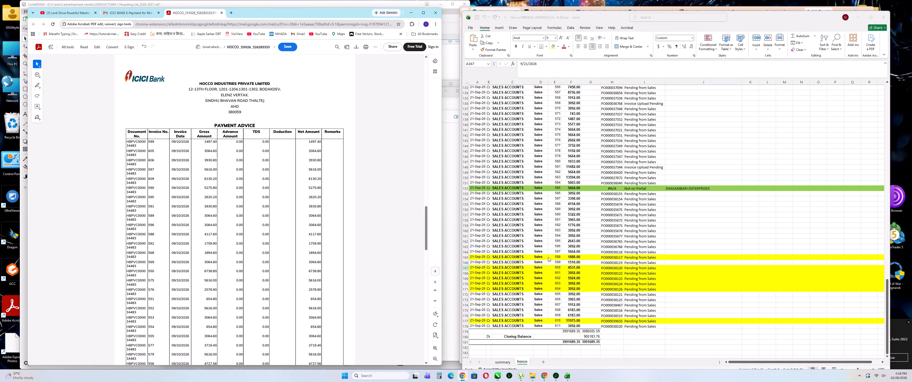
{"action": "left_click", "coordinate": [548, 257]}
{"action": "right_click", "coordinate": [467, 263]}
{"action": "left_click", "coordinate": [490, 257]}
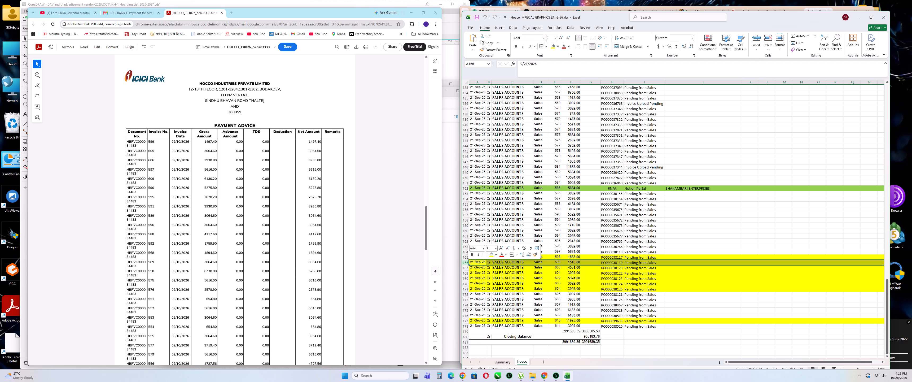
{"action": "left_click", "coordinate": [505, 288]}
Fill the rows of invoices 605 and 606 yellow, following the payment advice.
{"action": "right_click", "coordinate": [466, 294]}
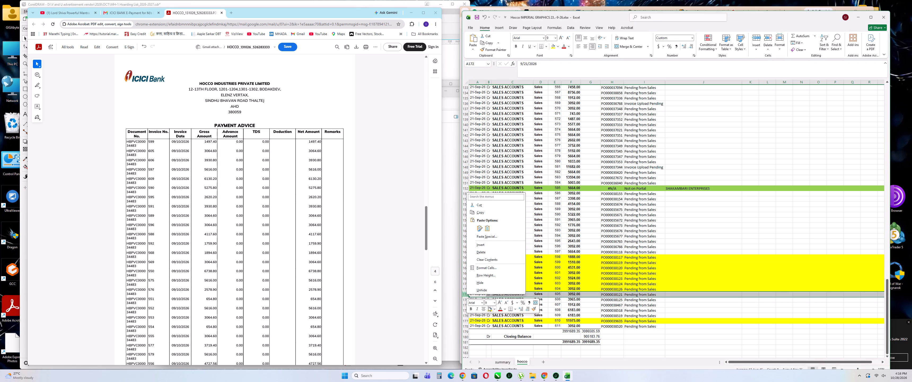
{"action": "left_click", "coordinate": [489, 308]}
{"action": "left_click", "coordinate": [526, 278]}
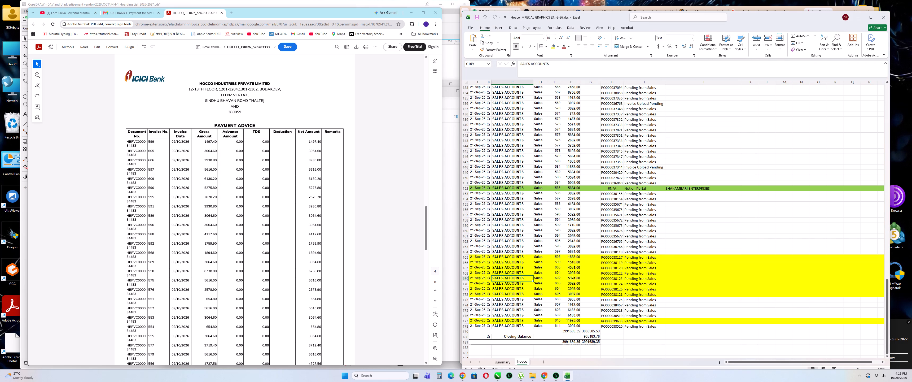
{"action": "right_click", "coordinate": [465, 301]}
{"action": "left_click", "coordinate": [489, 317]}
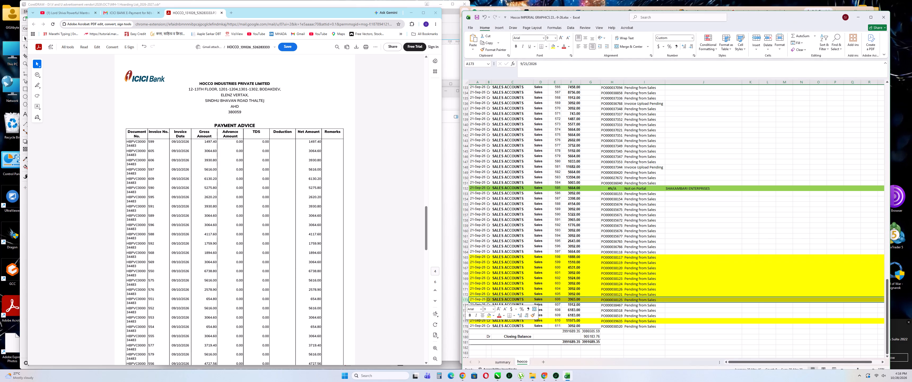
{"action": "left_click", "coordinate": [532, 277]}
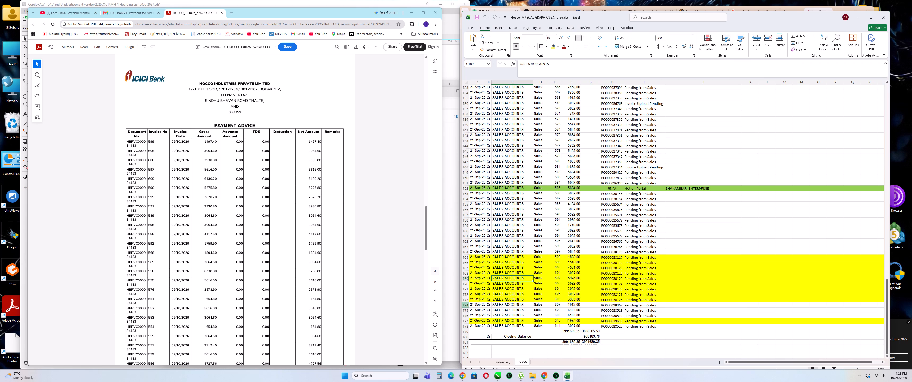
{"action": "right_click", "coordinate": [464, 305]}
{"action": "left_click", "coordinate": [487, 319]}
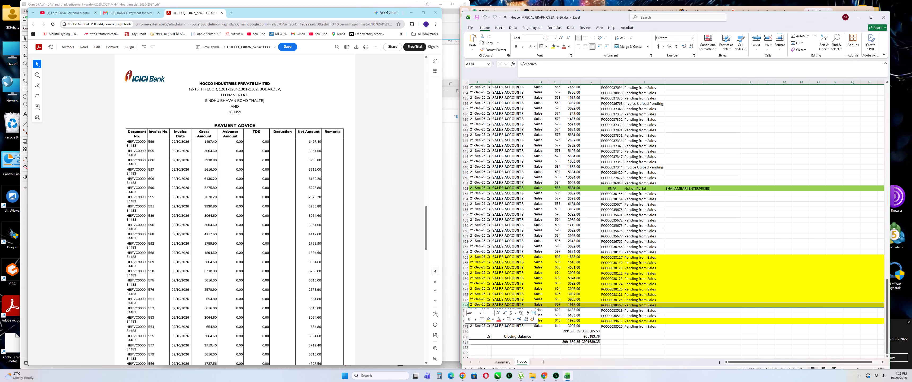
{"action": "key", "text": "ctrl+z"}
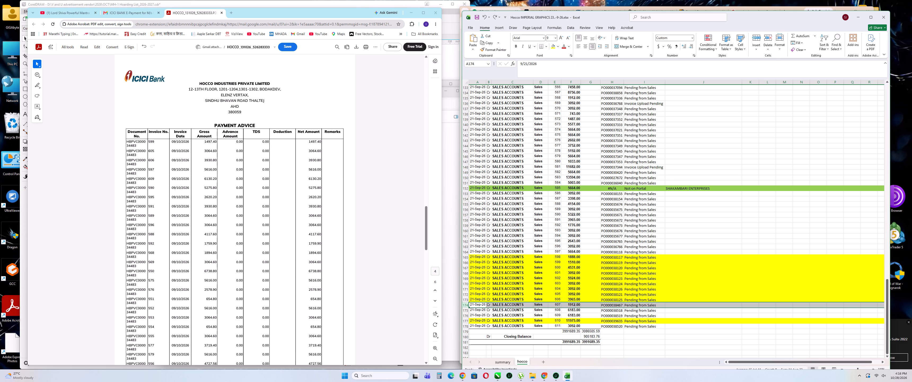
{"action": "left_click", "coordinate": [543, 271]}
Highlight the rows of invoices 597 and 609 in yellow.
{"action": "left_click", "coordinate": [558, 250]}
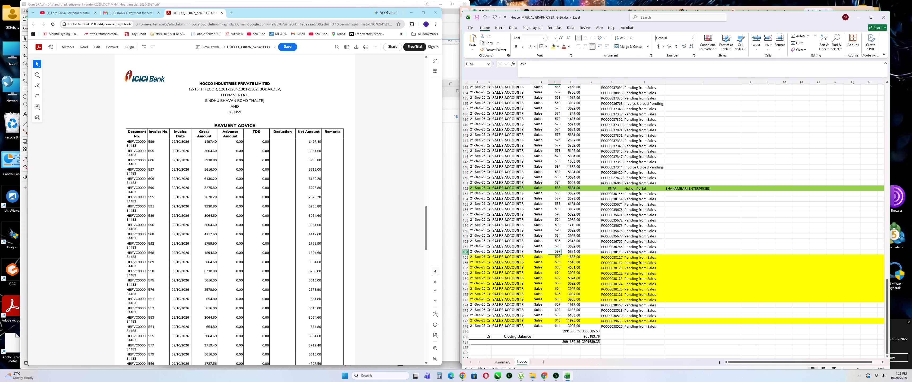
{"action": "right_click", "coordinate": [466, 253]}
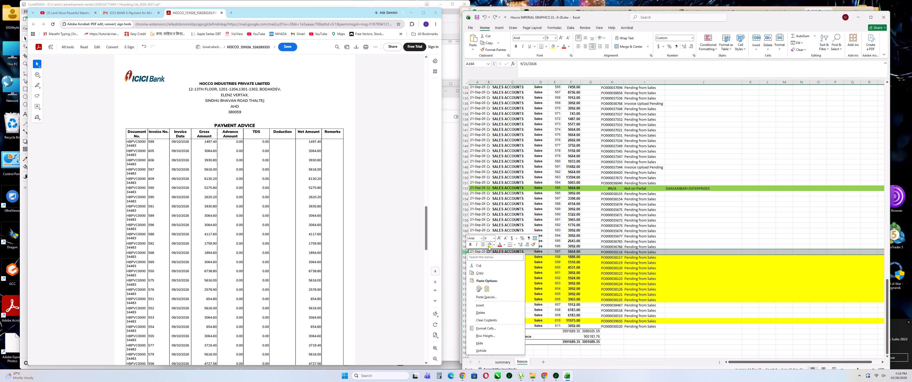
{"action": "left_click", "coordinate": [487, 245]}
{"action": "left_click", "coordinate": [530, 322]}
{"action": "right_click", "coordinate": [467, 316]}
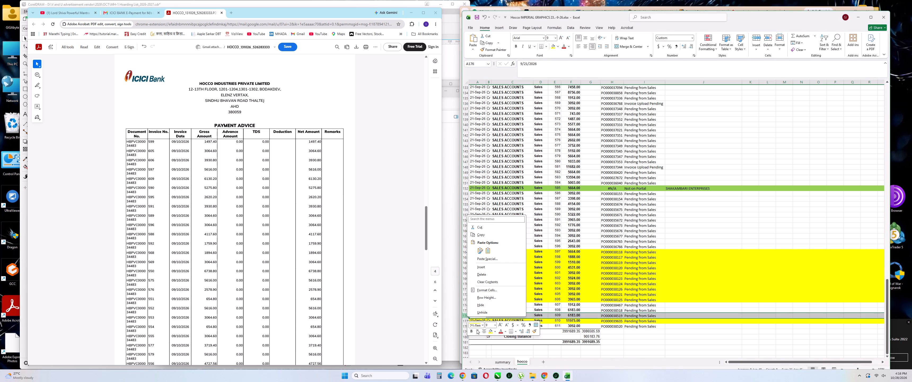
{"action": "left_click", "coordinate": [491, 331]}
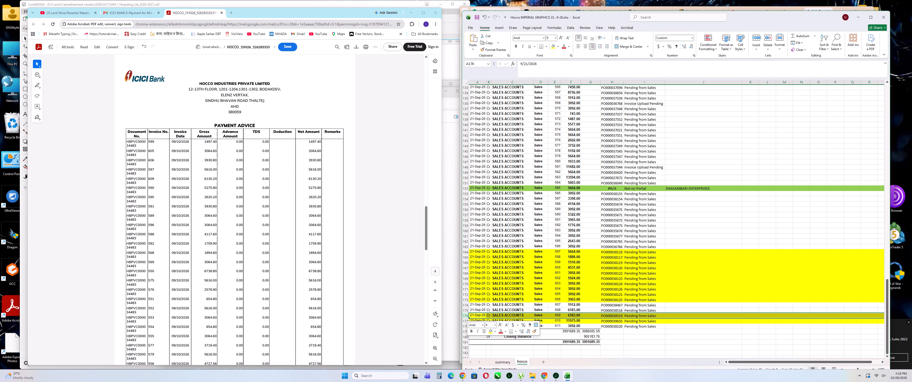
Highlight the rows of invoices 590 and 595 in yellow, following the payment advice.
{"action": "left_click", "coordinate": [558, 297]}
{"action": "left_click", "coordinate": [556, 213]}
{"action": "right_click", "coordinate": [466, 215]}
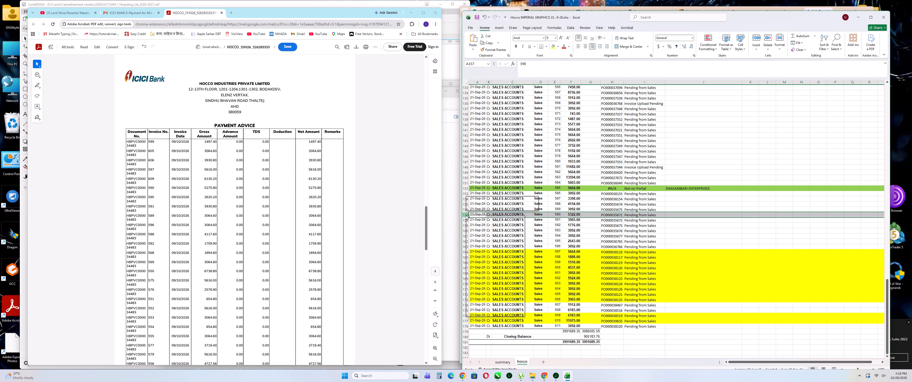
{"action": "left_click", "coordinate": [487, 206]}
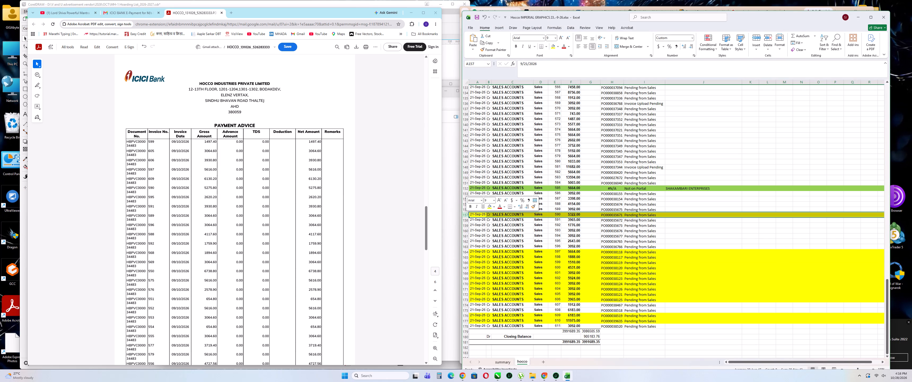
{"action": "left_click", "coordinate": [492, 226]}
{"action": "left_click", "coordinate": [559, 241]}
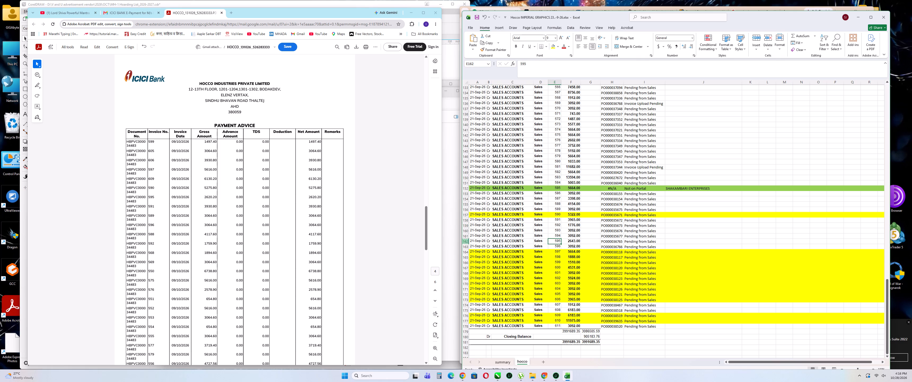
{"action": "right_click", "coordinate": [464, 241]}
{"action": "left_click", "coordinate": [488, 235]}
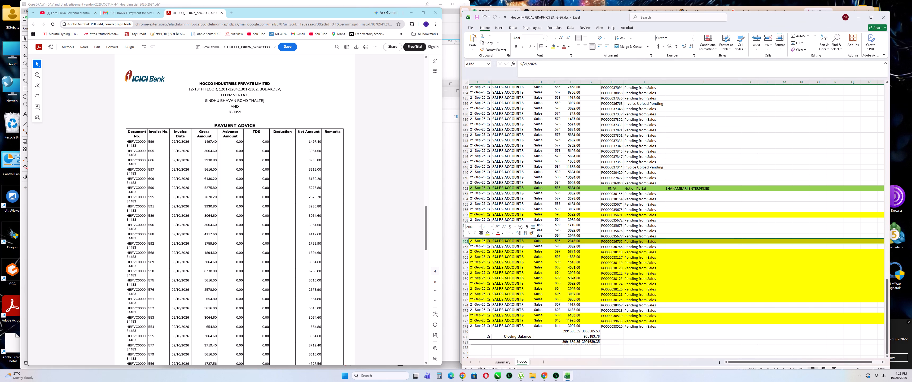
{"action": "left_click", "coordinate": [519, 249]}
Fill the rows of invoices 591 and 589 with the same yellow.
{"action": "left_click", "coordinate": [558, 220]}
{"action": "right_click", "coordinate": [466, 219]}
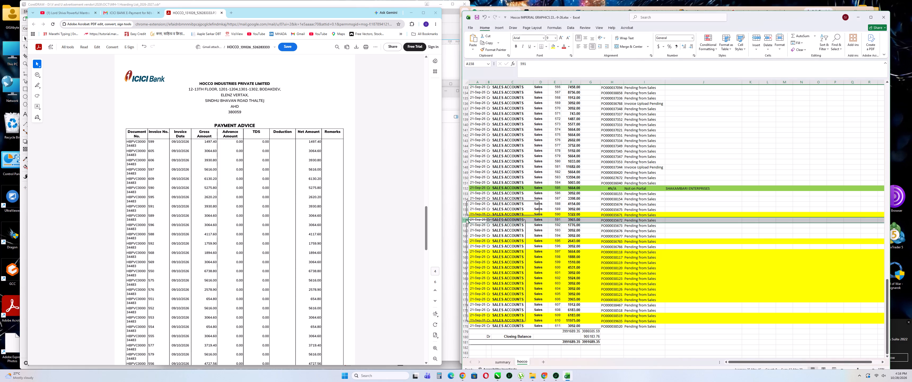
{"action": "left_click", "coordinate": [489, 211]}
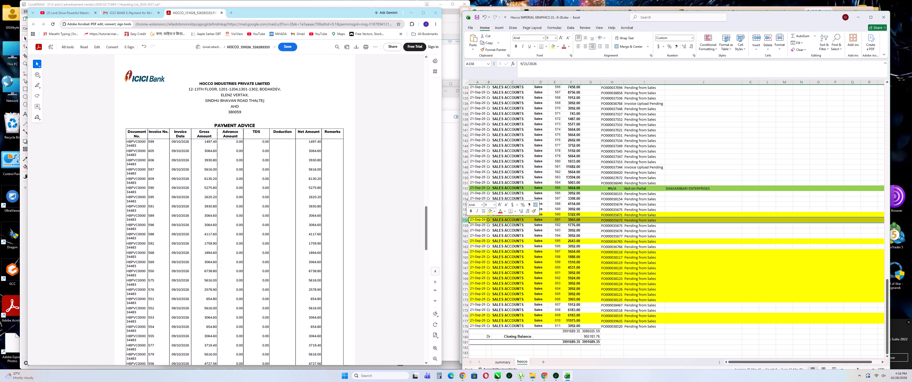
{"action": "left_click", "coordinate": [514, 237]}
{"action": "left_click", "coordinate": [556, 209]}
{"action": "right_click", "coordinate": [464, 210]}
{"action": "left_click", "coordinate": [486, 201]}
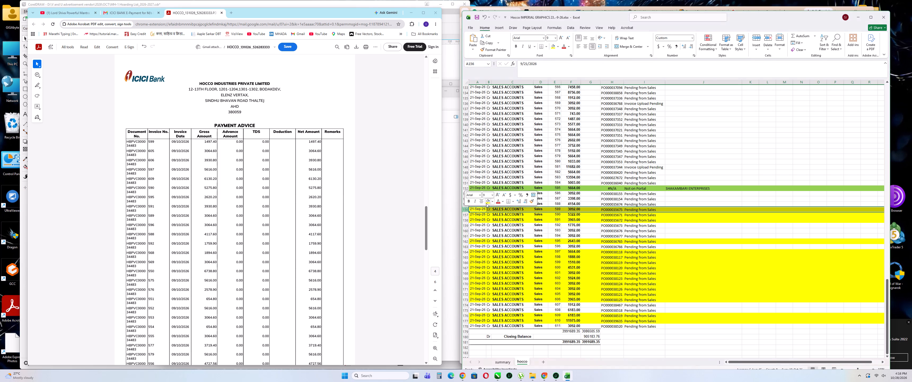
{"action": "left_click", "coordinate": [520, 238]}
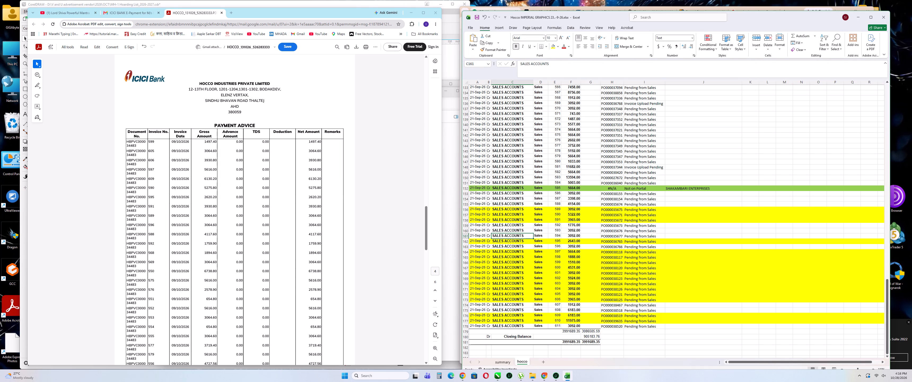
Highlight the row of invoice 596 in yellow in the sales ledger.
{"action": "left_click", "coordinate": [559, 248]}
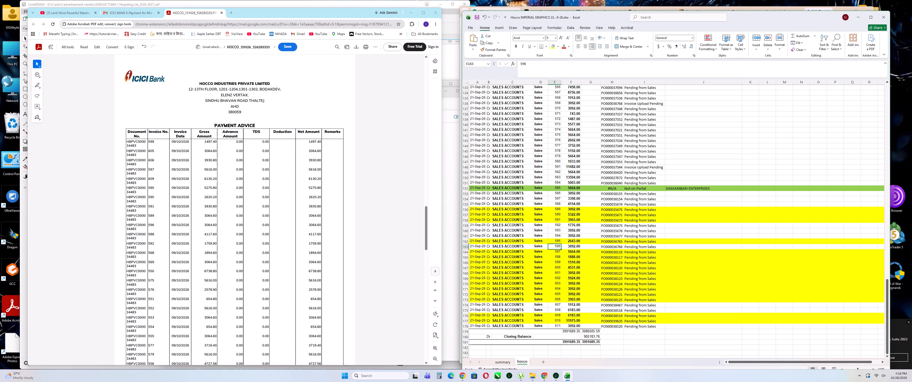
{"action": "right_click", "coordinate": [467, 248]}
{"action": "left_click", "coordinate": [490, 239]}
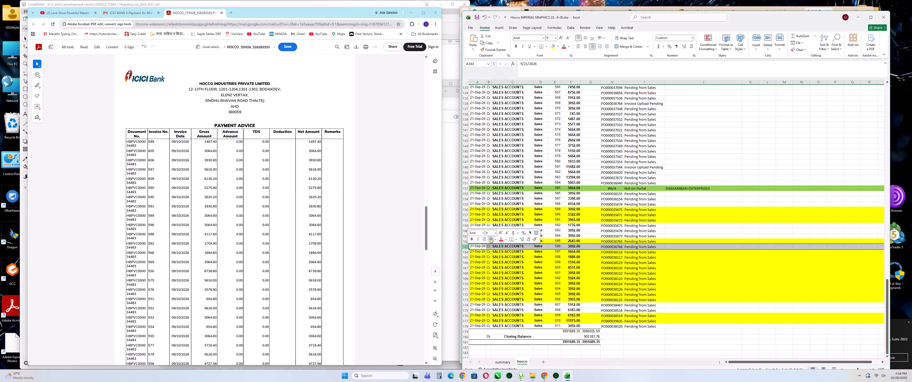
{"action": "left_click", "coordinate": [524, 262]}
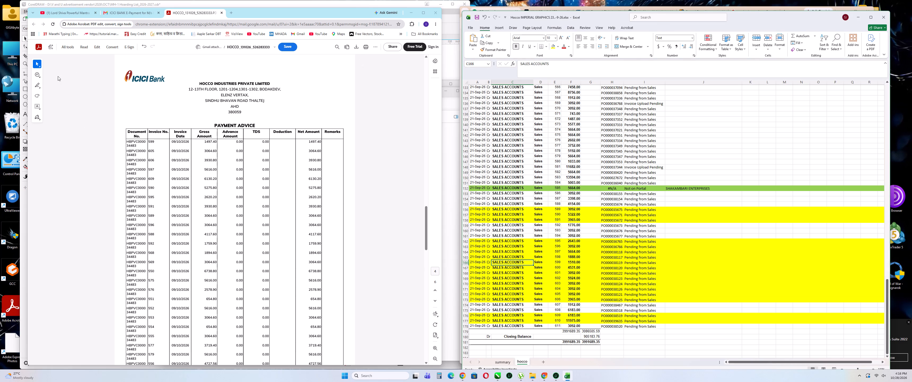
Switch to the payment advice PDF and highlight invoice number 596 as a progress mark.
{"action": "left_click", "coordinate": [38, 88]}
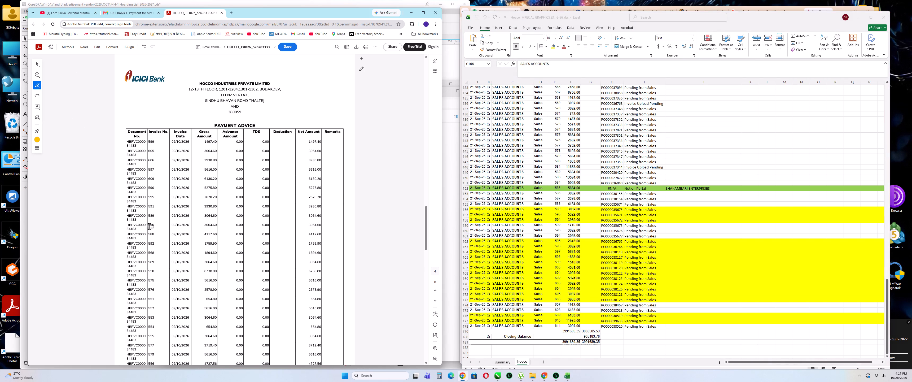
{"action": "left_click_drag", "start_coordinate": [148, 225], "coordinate": [161, 225]}
Back in the Excel ledger, fill the row of invoice 588 yellow.
{"action": "left_click", "coordinate": [555, 243]}
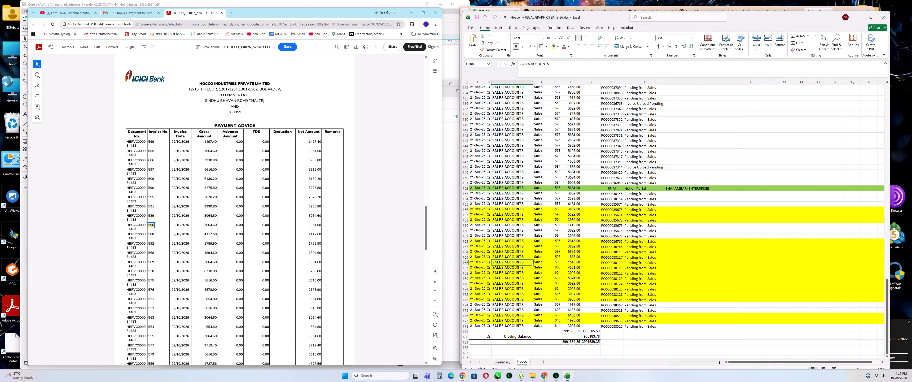
{"action": "left_click", "coordinate": [558, 227]}
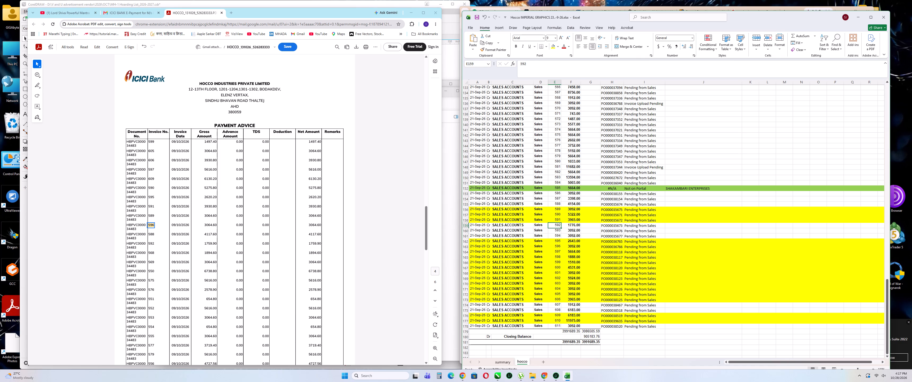
{"action": "left_click", "coordinate": [562, 204]}
{"action": "right_click", "coordinate": [467, 203]}
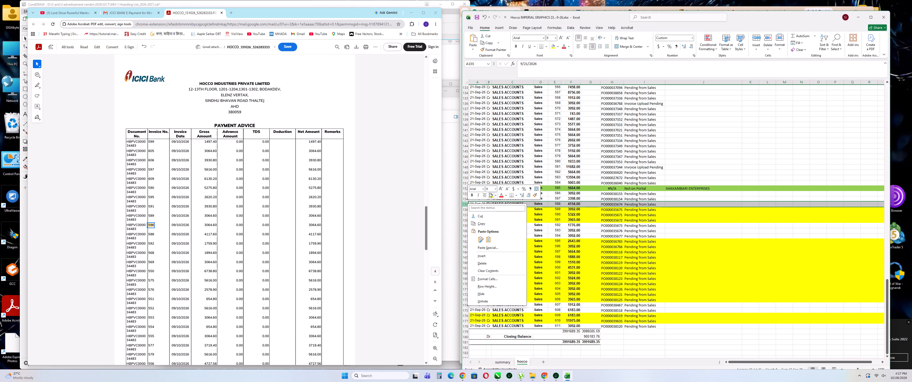
{"action": "left_click", "coordinate": [490, 193]}
{"action": "left_click", "coordinate": [541, 213]}
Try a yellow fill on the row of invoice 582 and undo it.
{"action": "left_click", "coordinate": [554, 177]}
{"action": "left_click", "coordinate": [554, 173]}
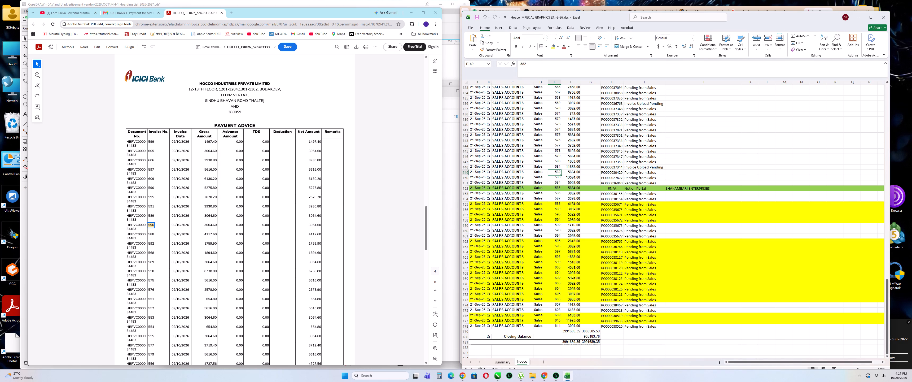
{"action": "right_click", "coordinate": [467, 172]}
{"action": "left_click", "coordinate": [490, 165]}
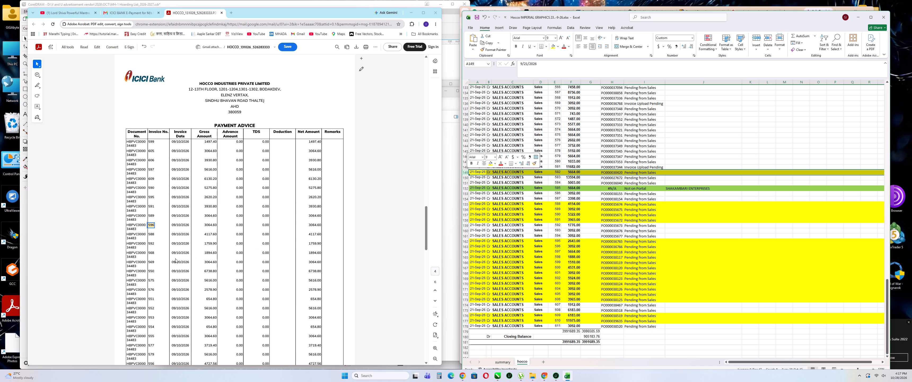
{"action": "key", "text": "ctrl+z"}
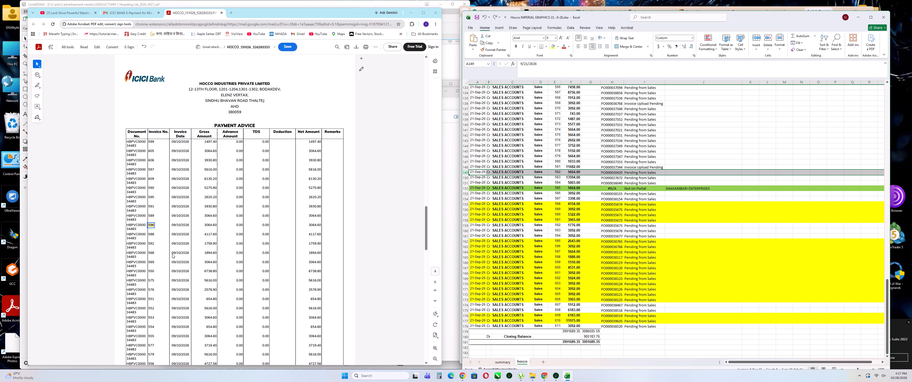
Highlight the row of invoice 592 in yellow in the sales ledger.
{"action": "left_click", "coordinate": [537, 235]}
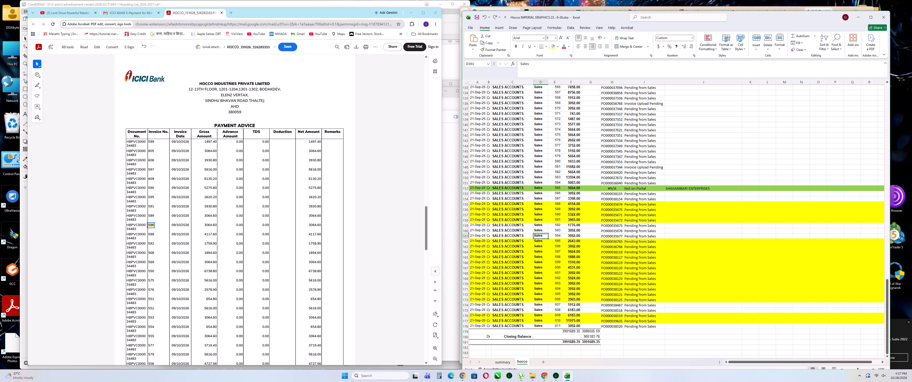
{"action": "left_click", "coordinate": [466, 226]}
{"action": "right_click", "coordinate": [466, 226]}
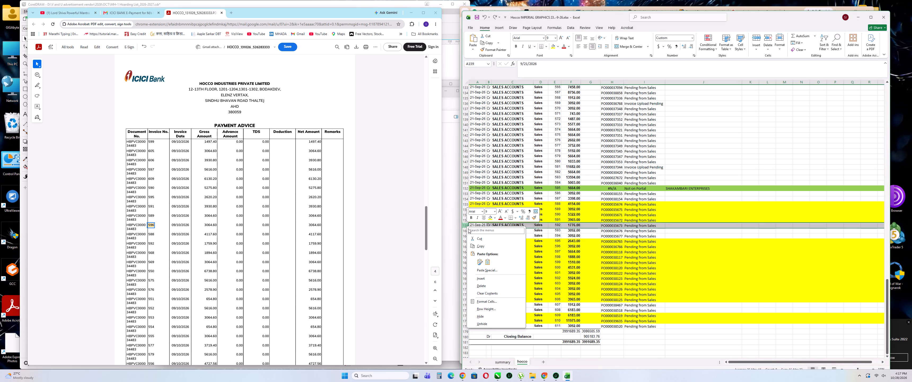
{"action": "left_click", "coordinate": [490, 218]}
{"action": "left_click", "coordinate": [535, 234]}
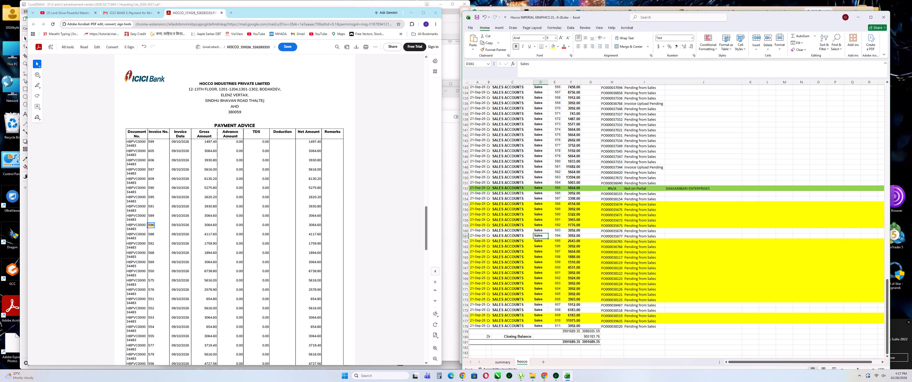
Switch to the payment advice PDF and highlight invoice number 592 in its invoice column.
{"action": "left_click_drag", "start_coordinate": [148, 244], "coordinate": [153, 244]}
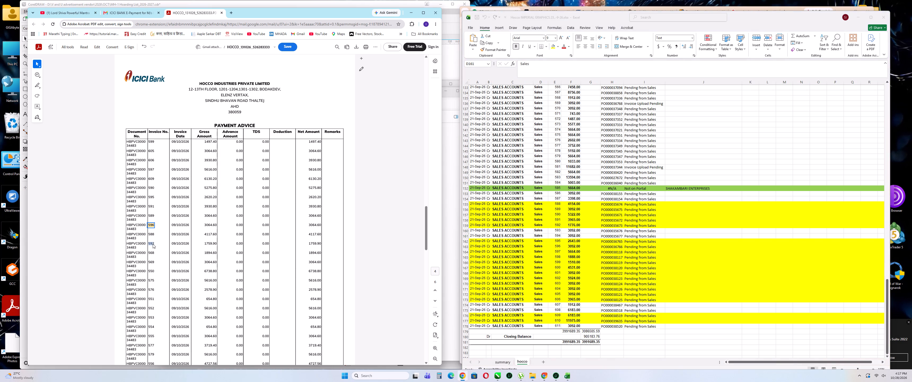
{"action": "left_click", "coordinate": [37, 85]}
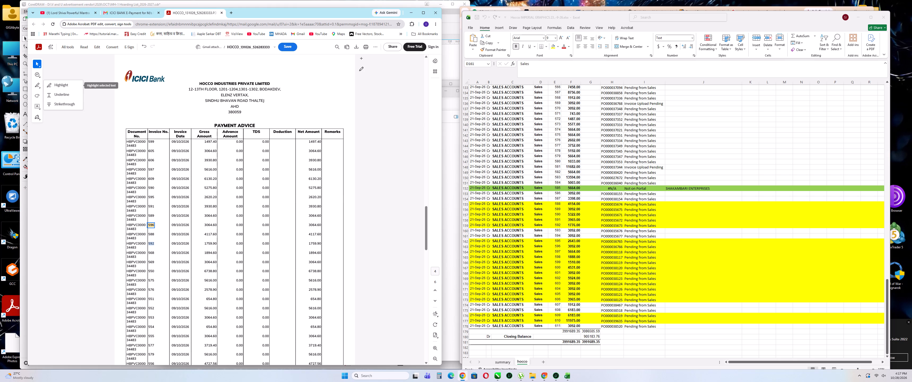
{"action": "left_click_drag", "start_coordinate": [148, 244], "coordinate": [154, 244]}
{"action": "left_click_drag", "start_coordinate": [153, 243], "coordinate": [146, 243]}
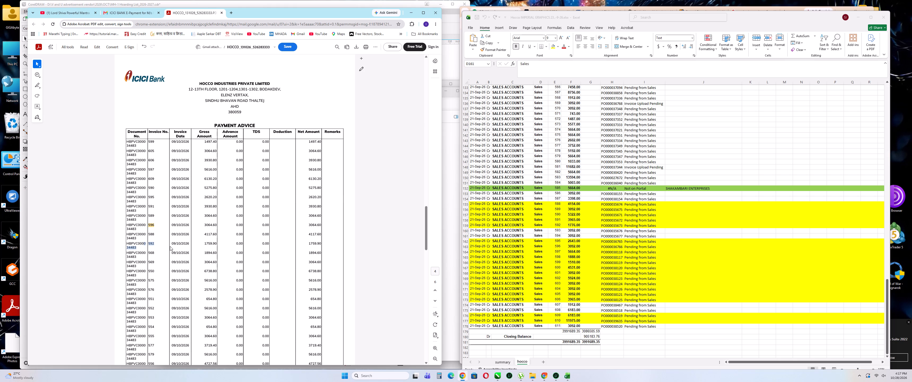
{"action": "left_click", "coordinate": [158, 245]}
{"action": "left_click", "coordinate": [38, 86]}
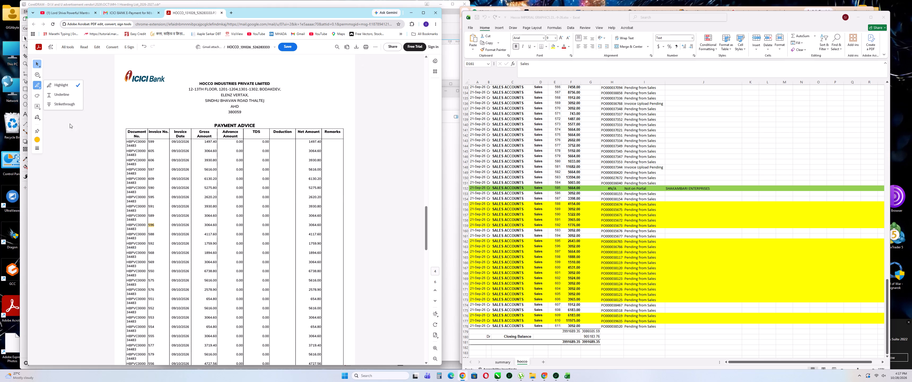
{"action": "left_click_drag", "start_coordinate": [148, 242], "coordinate": [157, 241]}
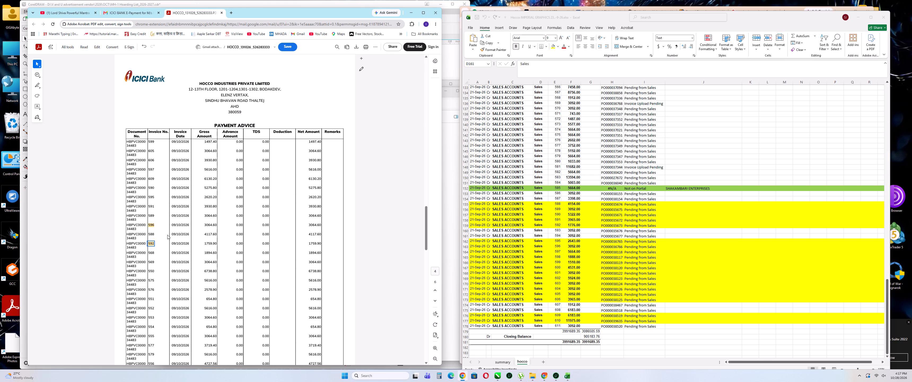
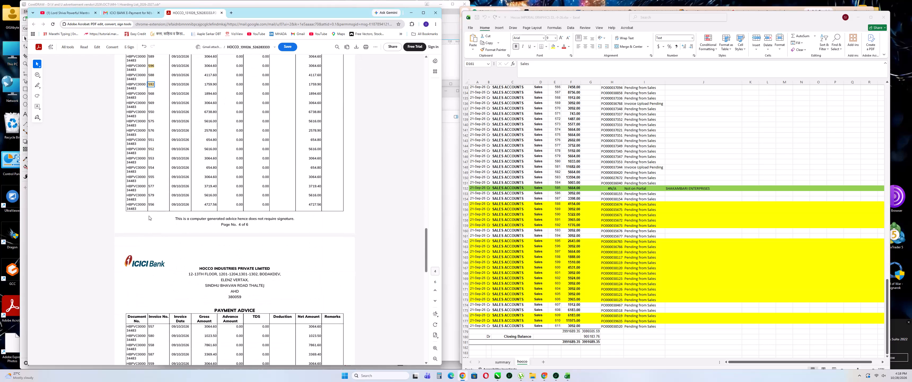
Switch back to the Excel sales ledger and fill the rows of invoices 568 and 569 yellow.
{"action": "left_click", "coordinate": [592, 185]}
{"action": "scroll", "coordinate": [555, 129], "scroll_direction": "up", "scroll_amount": 3}
{"action": "left_click", "coordinate": [558, 146]}
{"action": "right_click", "coordinate": [466, 146]}
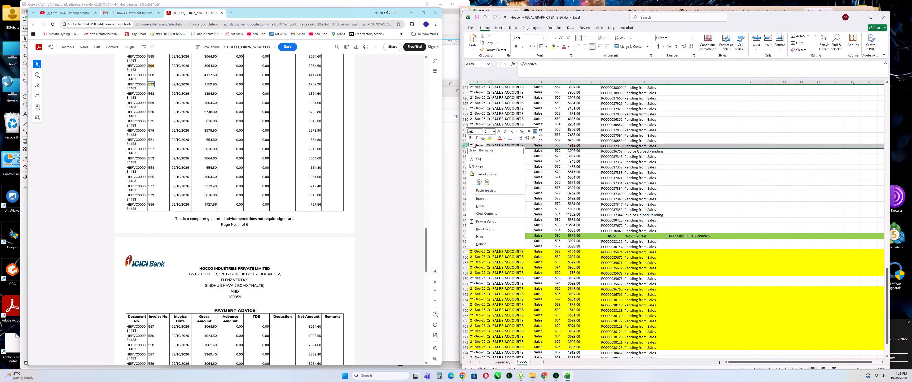
{"action": "left_click", "coordinate": [488, 136]}
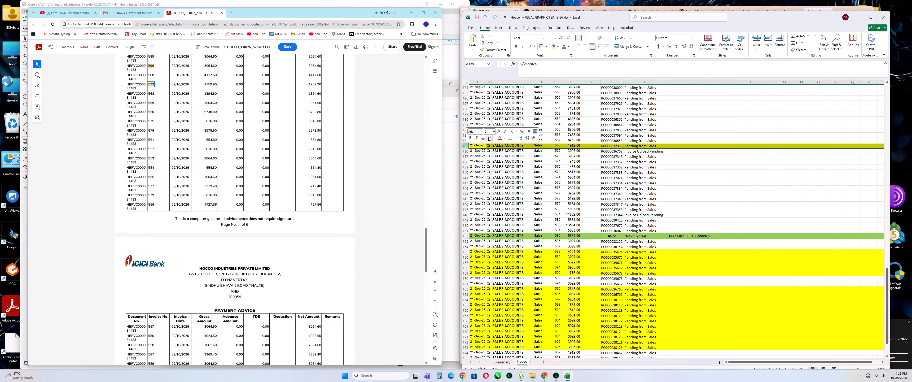
{"action": "left_click", "coordinate": [549, 149]}
{"action": "right_click", "coordinate": [467, 152]}
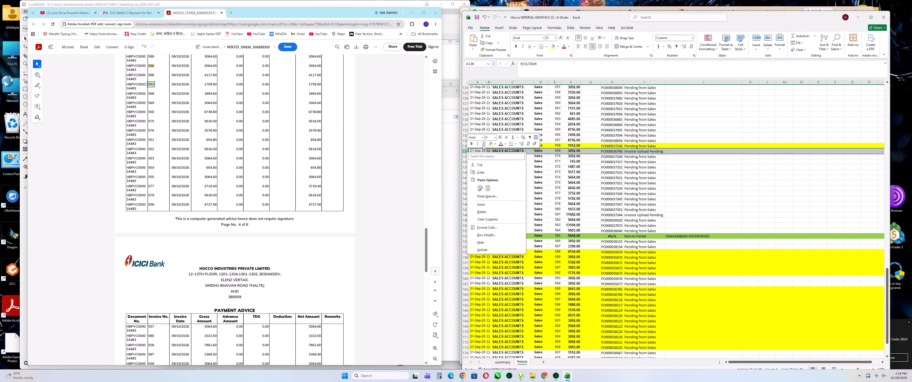
{"action": "left_click", "coordinate": [489, 145]}
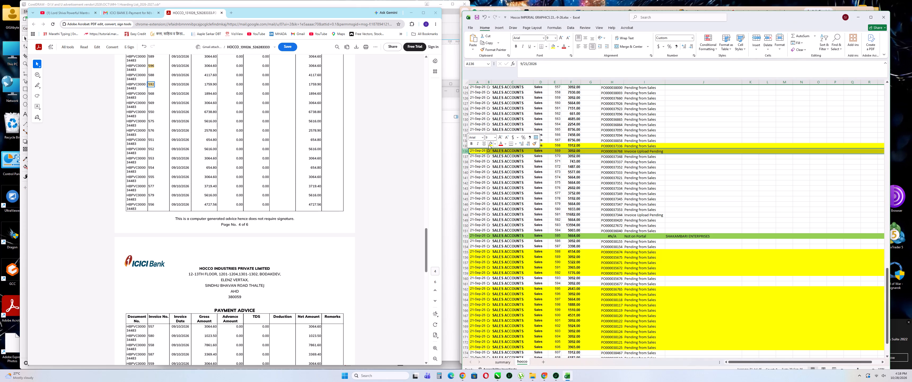
{"action": "left_click", "coordinate": [589, 135]}
Fill the row of invoice 550 yellow in the sales ledger.
{"action": "scroll", "coordinate": [560, 108], "scroll_direction": "up", "scroll_amount": 2}
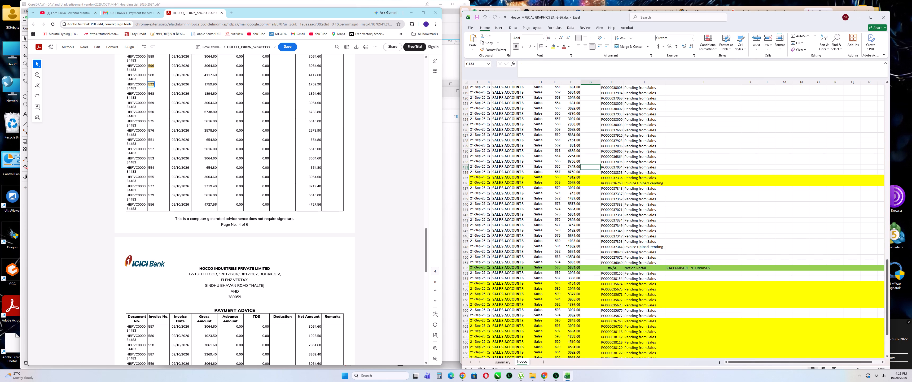
{"action": "scroll", "coordinate": [560, 108], "scroll_direction": "up", "scroll_amount": 1}
{"action": "left_click", "coordinate": [559, 98]}
{"action": "right_click", "coordinate": [466, 99]}
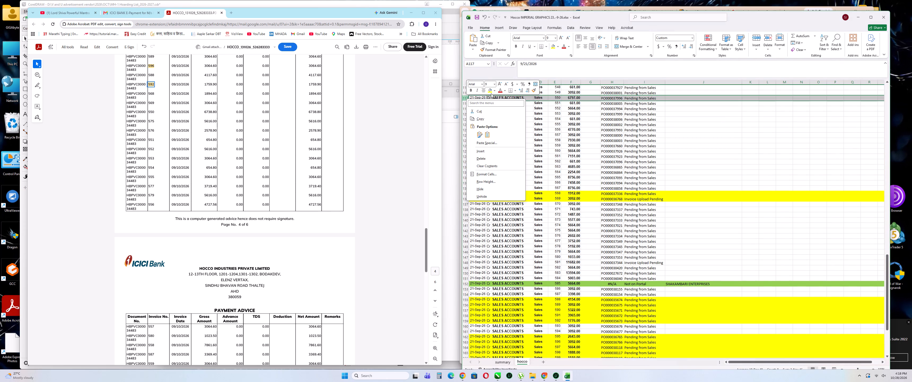
{"action": "left_click", "coordinate": [492, 90]}
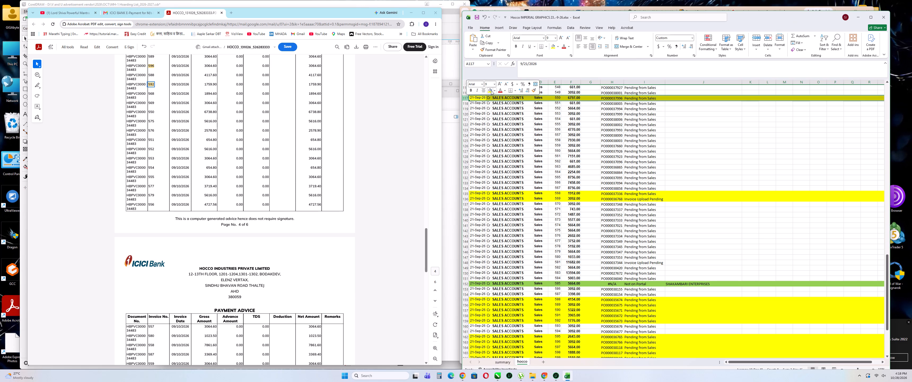
Fill the rows of invoices 575 and 576 yellow in the sales ledger.
{"action": "left_click", "coordinate": [560, 142]}
{"action": "left_click", "coordinate": [562, 224]}
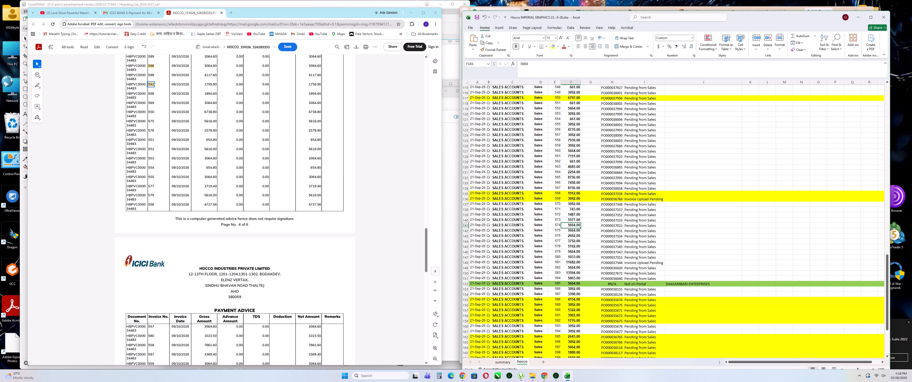
{"action": "left_click", "coordinate": [559, 229]}
{"action": "right_click", "coordinate": [466, 231]}
{"action": "left_click", "coordinate": [490, 223]}
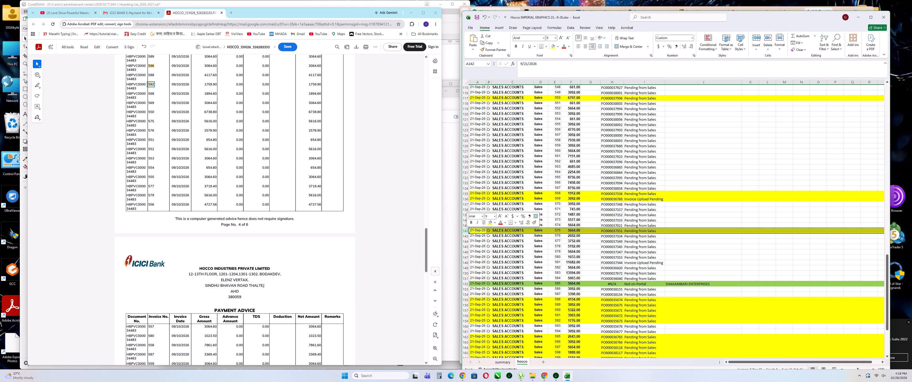
{"action": "right_click", "coordinate": [468, 236]}
{"action": "left_click", "coordinate": [491, 227]}
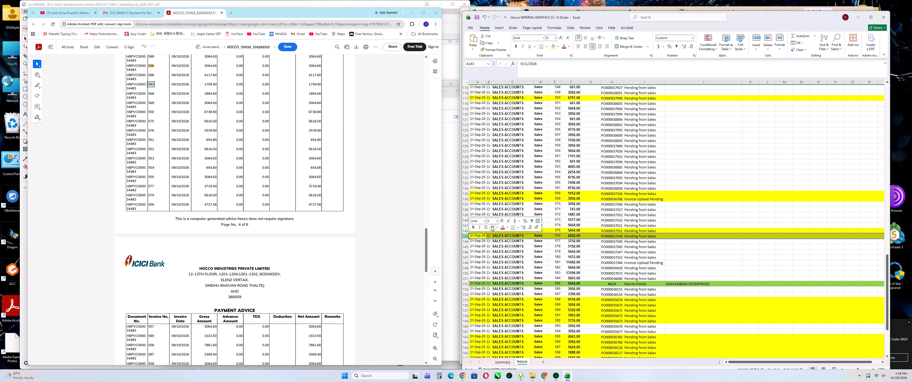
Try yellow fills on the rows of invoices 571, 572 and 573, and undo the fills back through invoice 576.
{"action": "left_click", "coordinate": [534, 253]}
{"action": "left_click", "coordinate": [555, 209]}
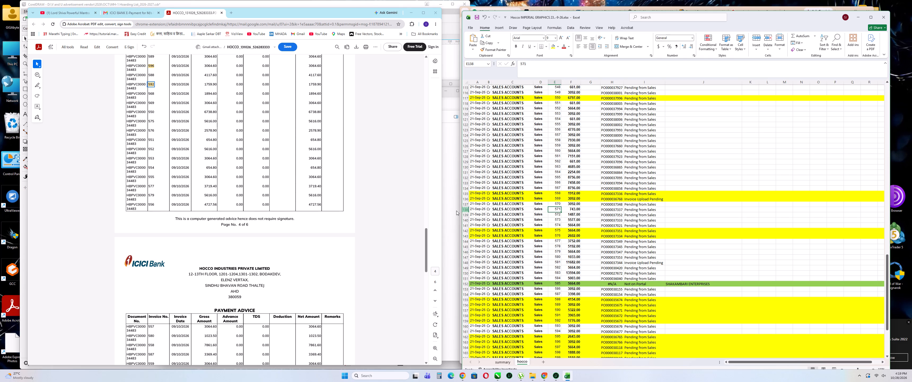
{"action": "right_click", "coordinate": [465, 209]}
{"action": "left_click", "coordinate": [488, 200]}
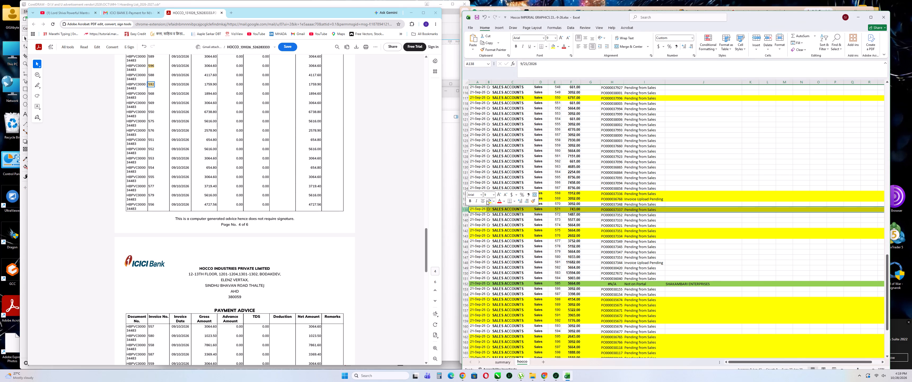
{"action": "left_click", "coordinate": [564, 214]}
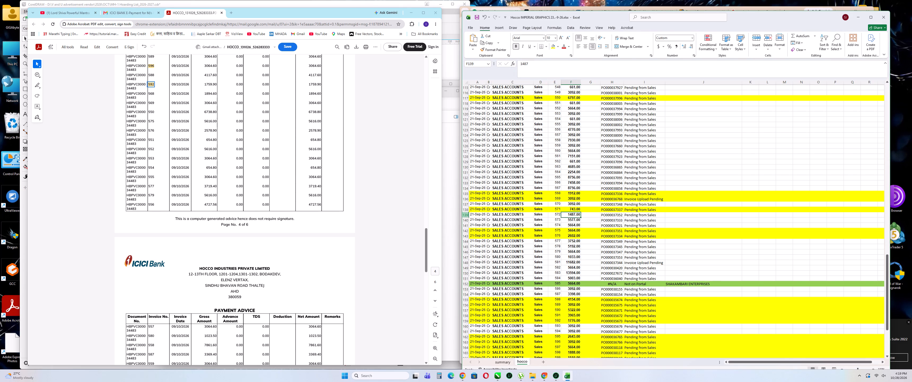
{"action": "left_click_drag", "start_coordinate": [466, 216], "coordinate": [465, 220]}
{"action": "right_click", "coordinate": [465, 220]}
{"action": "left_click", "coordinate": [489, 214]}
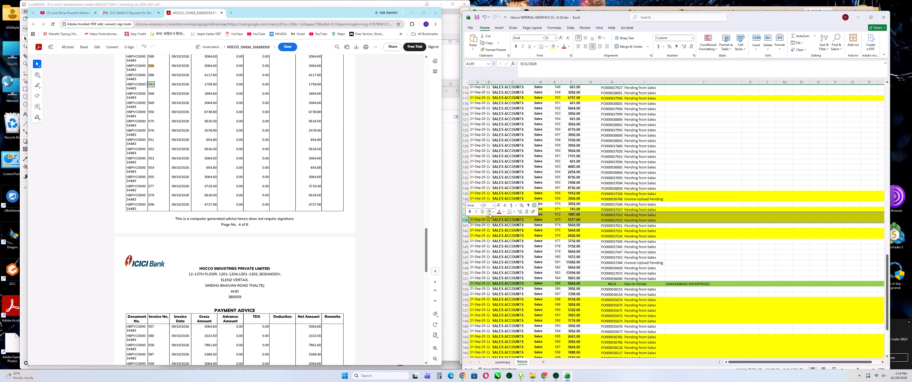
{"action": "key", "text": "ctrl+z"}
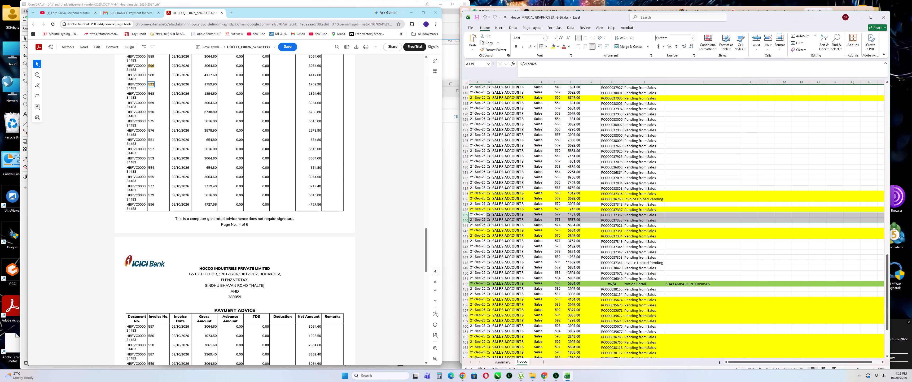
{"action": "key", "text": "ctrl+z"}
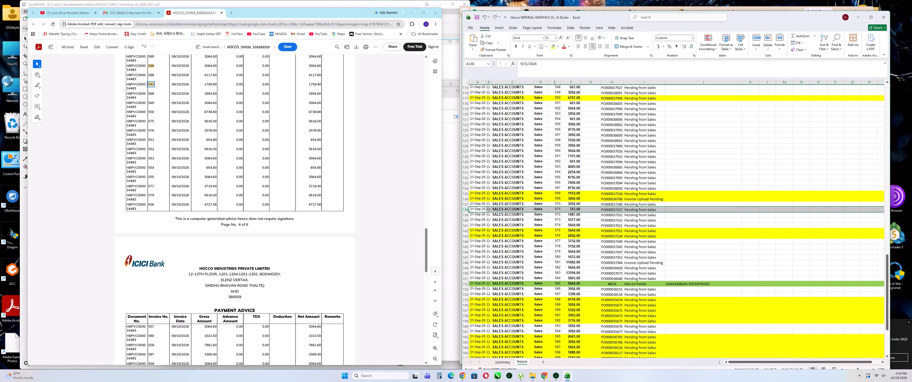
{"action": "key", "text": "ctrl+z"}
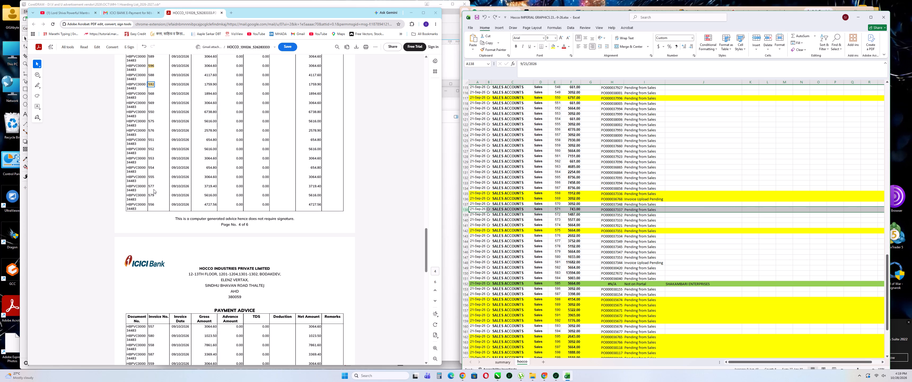
Fill the row of invoice 576 yellow again in the sales ledger.
{"action": "scroll", "coordinate": [154, 189], "scroll_direction": "up", "scroll_amount": 2}
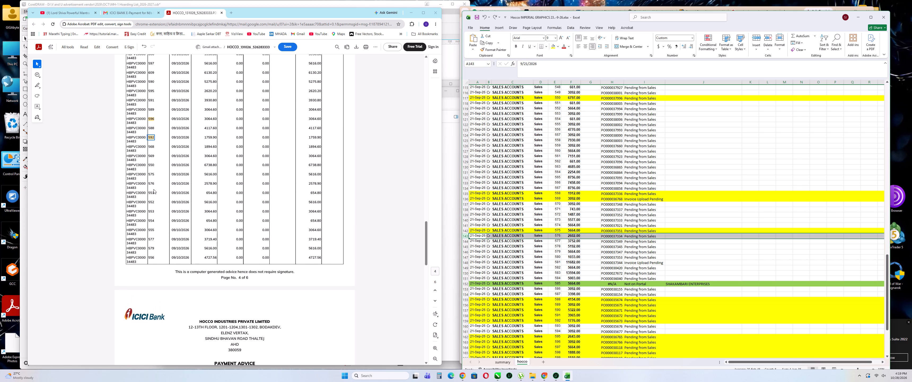
{"action": "right_click", "coordinate": [467, 237]}
{"action": "left_click", "coordinate": [490, 231]}
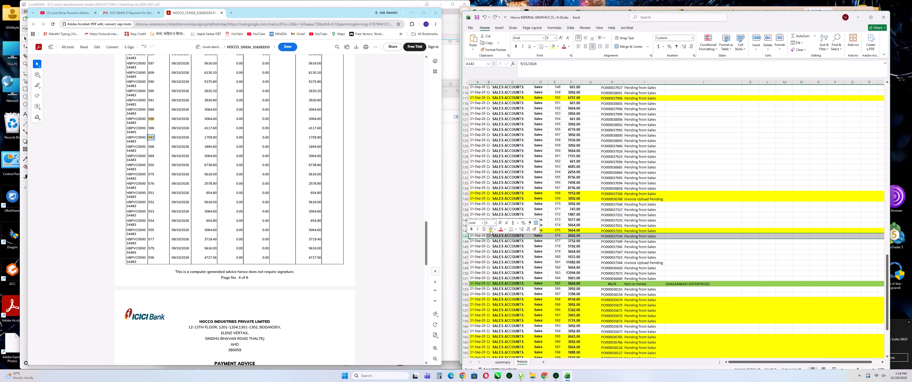
Switch to the payment advice PDF and highlight invoice number 576 in its invoice column.
{"action": "left_click", "coordinate": [38, 86]}
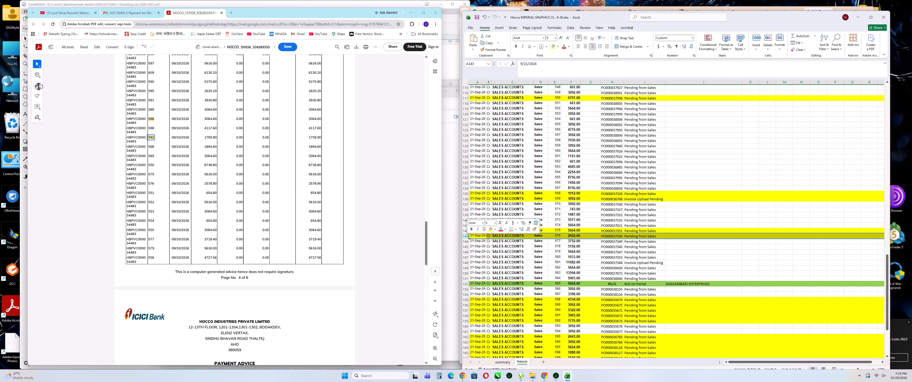
{"action": "left_click_drag", "start_coordinate": [149, 184], "coordinate": [157, 184]}
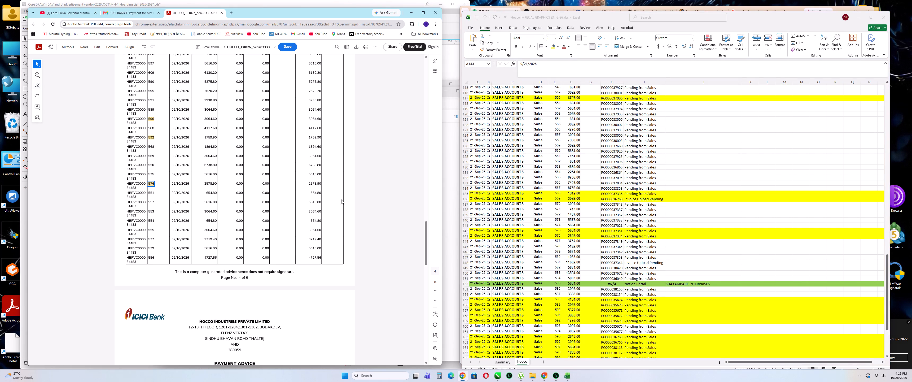
Back in the Excel ledger, fill the rows of invoices 551 through 555 yellow.
{"action": "left_click", "coordinate": [556, 210]}
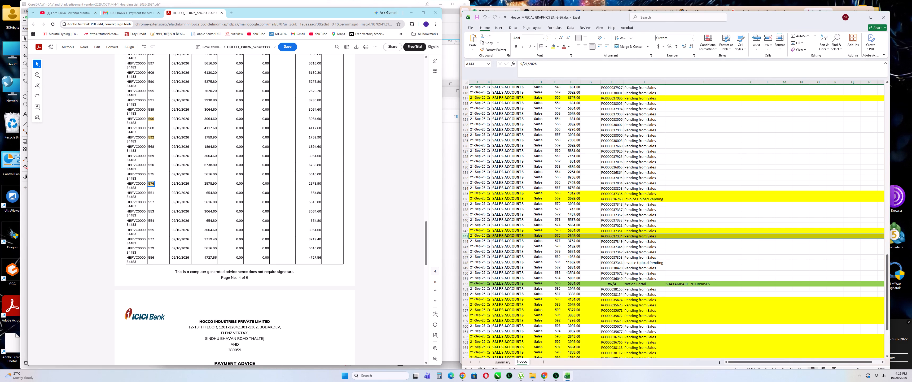
{"action": "left_click", "coordinate": [466, 103]}
{"action": "right_click", "coordinate": [466, 103]}
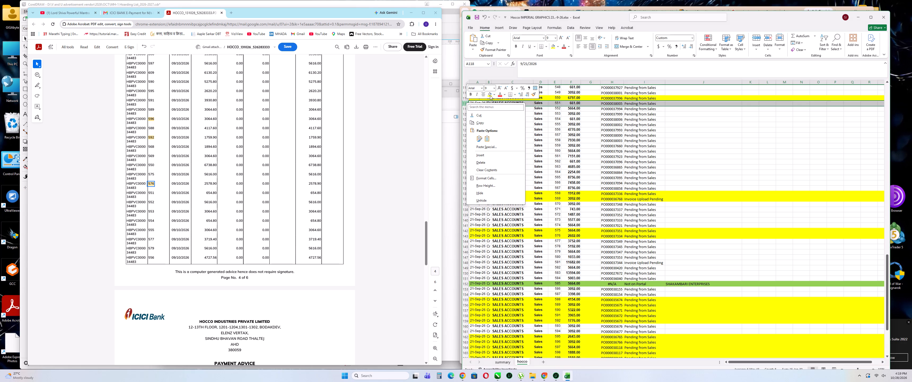
{"action": "left_click", "coordinate": [490, 95]}
{"action": "left_click", "coordinate": [496, 112]}
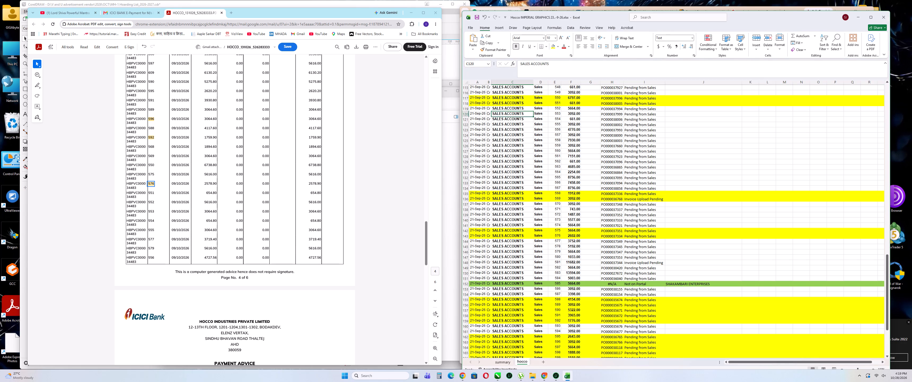
{"action": "right_click", "coordinate": [467, 109]}
{"action": "left_click", "coordinate": [488, 102]}
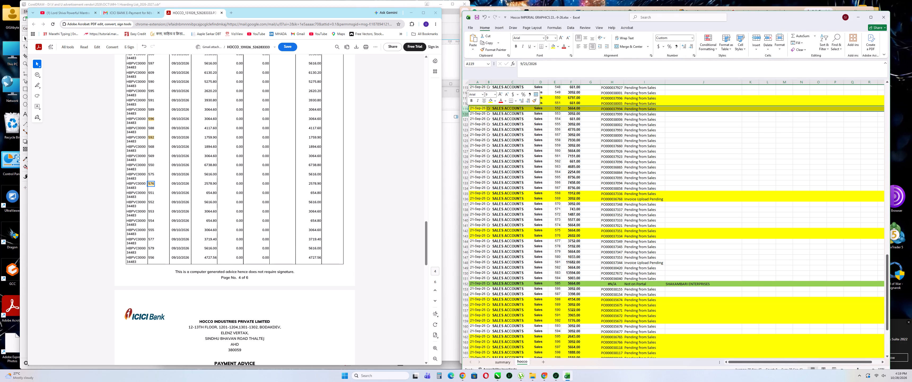
{"action": "left_click_drag", "start_coordinate": [466, 113], "coordinate": [466, 122]}
{"action": "right_click", "coordinate": [466, 122]}
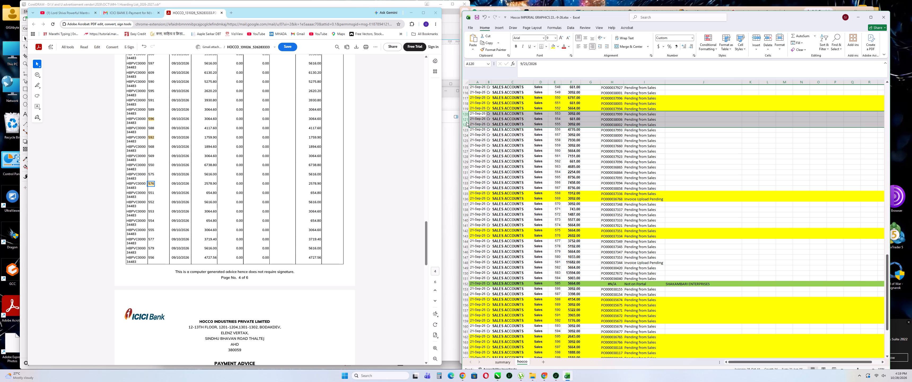
{"action": "left_click", "coordinate": [490, 115]}
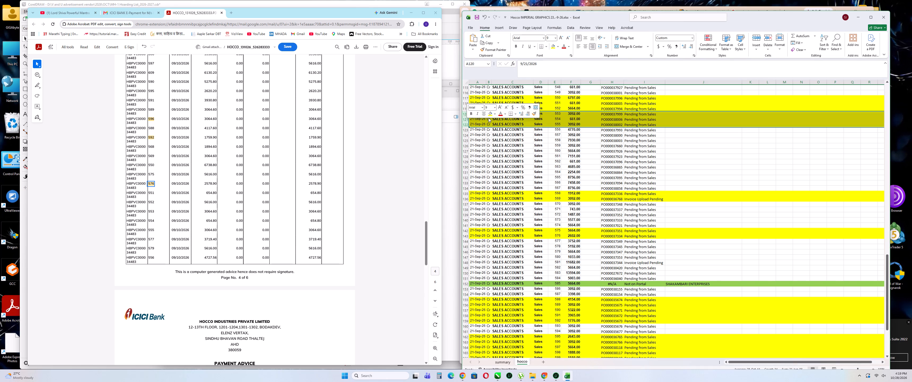
{"action": "left_click", "coordinate": [492, 136]}
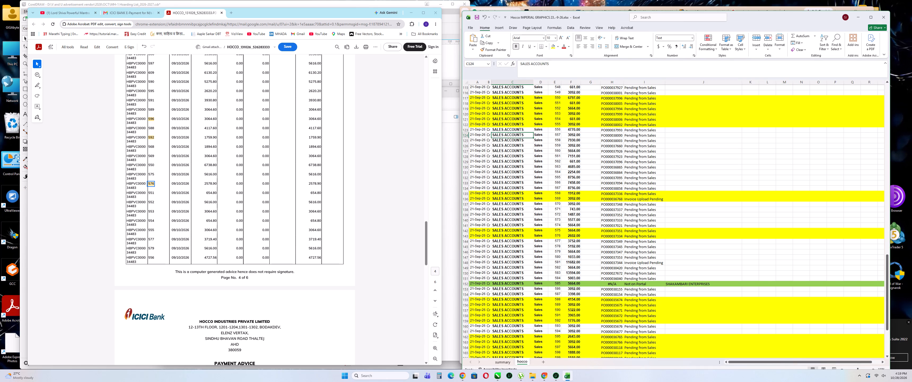
Fill the rows of invoices 577 and 579 yellow in the sales ledger.
{"action": "left_click", "coordinate": [558, 239]}
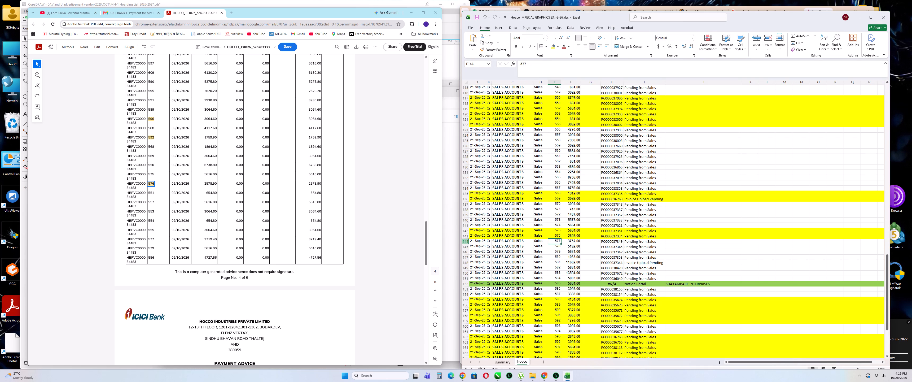
{"action": "right_click", "coordinate": [467, 241]}
{"action": "left_click", "coordinate": [490, 231]}
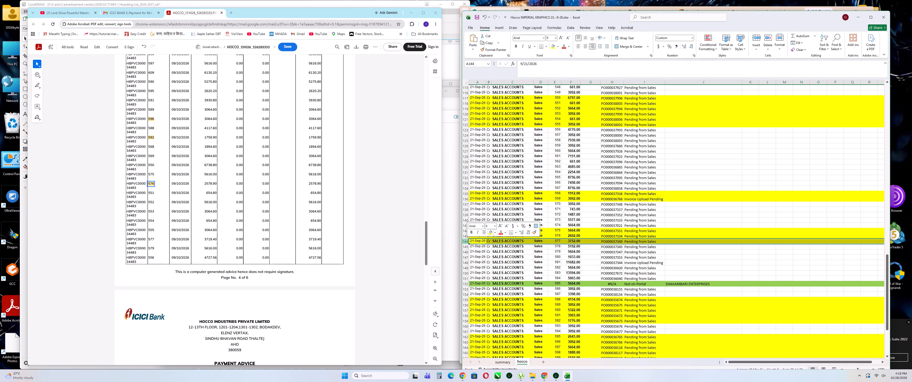
{"action": "left_click", "coordinate": [518, 257]}
{"action": "left_click", "coordinate": [554, 251]}
{"action": "right_click", "coordinate": [467, 253]}
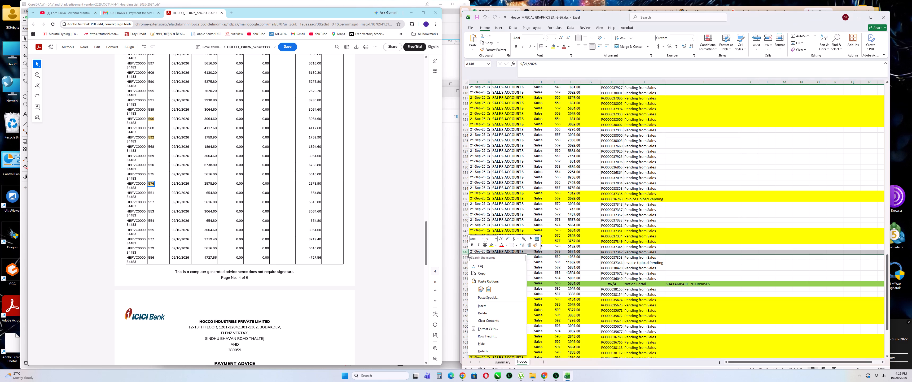
{"action": "left_click", "coordinate": [493, 246]}
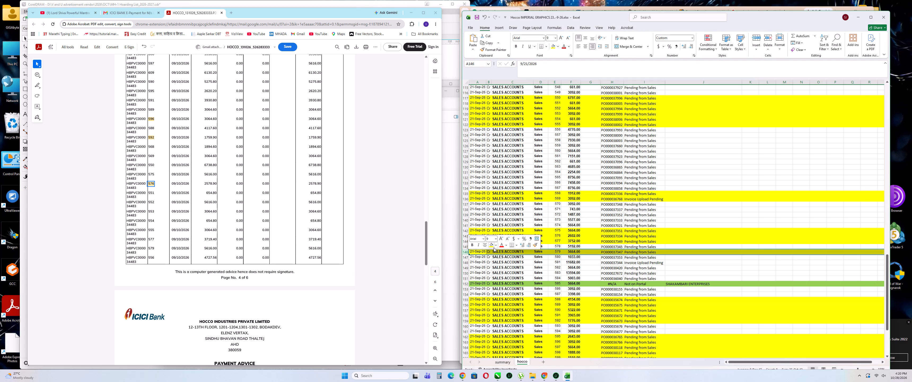
Fill the row of invoice 556 yellow in the sales ledger, directly below invoice 555.
{"action": "left_click", "coordinate": [568, 232]}
{"action": "left_click", "coordinate": [557, 128]}
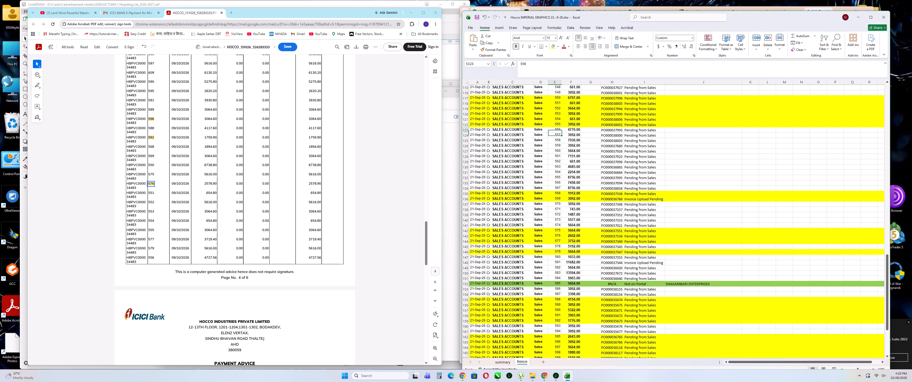
{"action": "right_click", "coordinate": [465, 129]}
{"action": "left_click", "coordinate": [487, 121]}
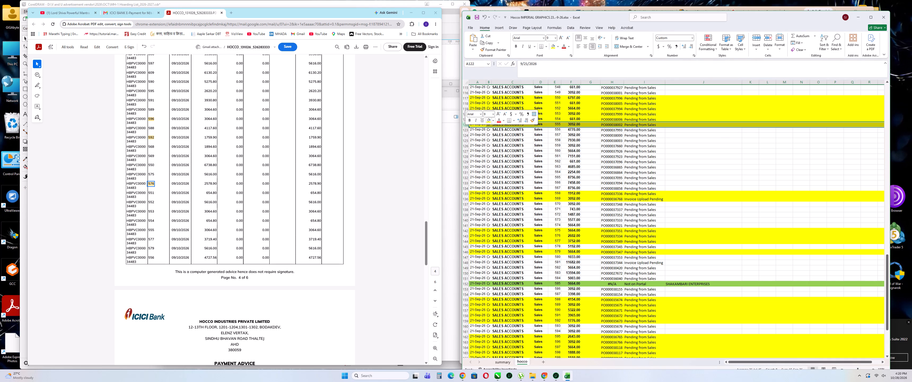
{"action": "right_click", "coordinate": [466, 131]}
{"action": "left_click", "coordinate": [491, 121]}
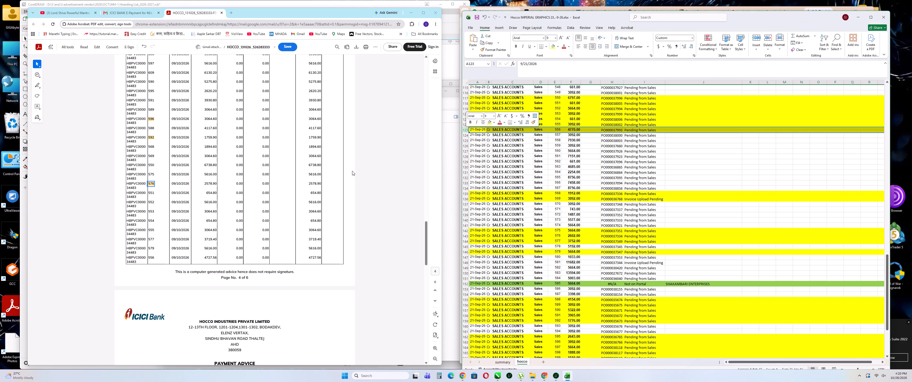
Show the next page of the payment advice and fill the rows of invoices 557 and 580 yellow in the ledger.
{"action": "left_click", "coordinate": [352, 171]}
{"action": "scroll", "coordinate": [352, 171], "scroll_direction": "down", "scroll_amount": 11}
{"action": "left_click", "coordinate": [591, 214]}
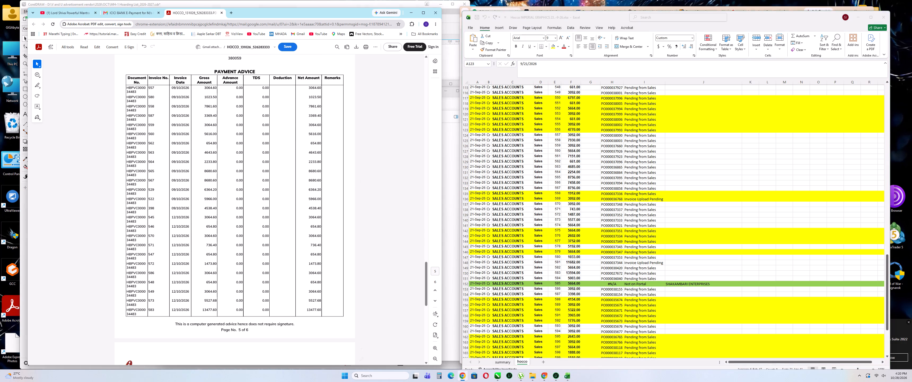
{"action": "left_click", "coordinate": [467, 136]}
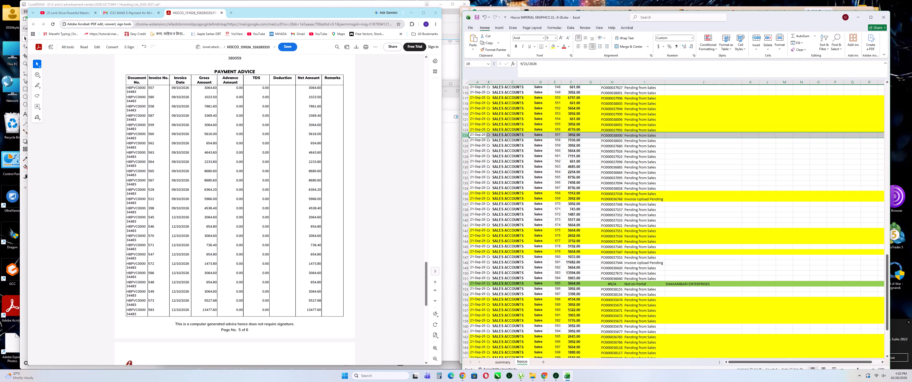
{"action": "right_click", "coordinate": [467, 136]}
{"action": "left_click", "coordinate": [490, 128]}
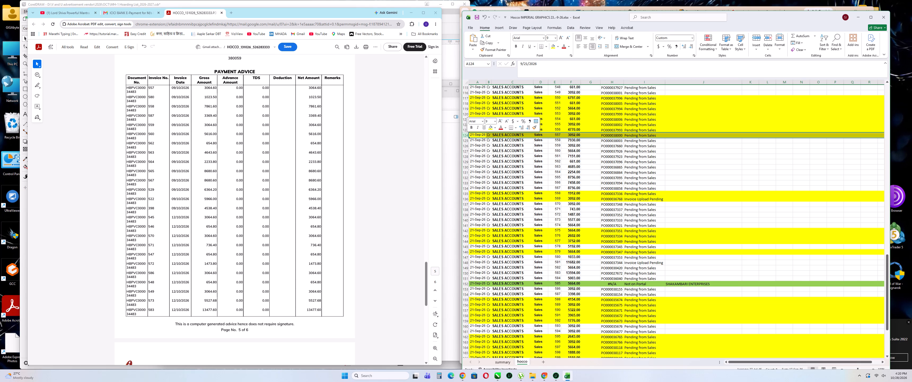
{"action": "left_click", "coordinate": [559, 256]}
{"action": "right_click", "coordinate": [466, 257]}
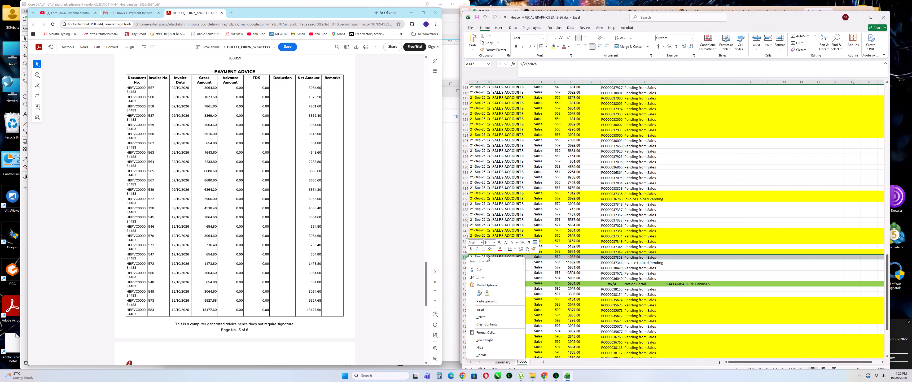
{"action": "left_click", "coordinate": [491, 249]}
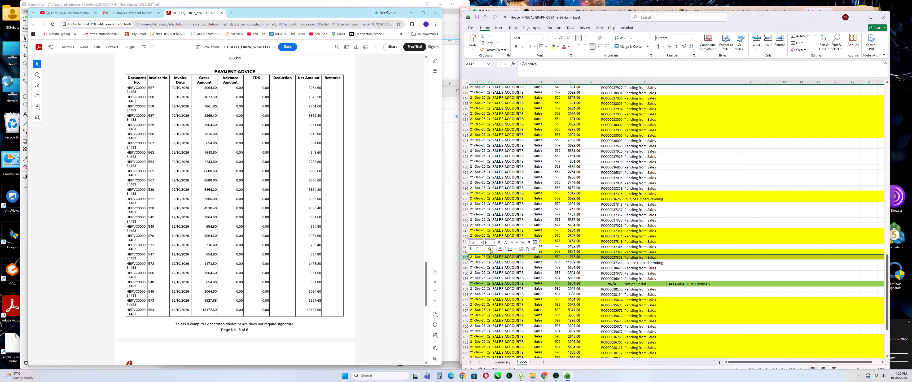
Fill the rows of invoices 558 and 587 yellow in the sales ledger.
{"action": "left_click", "coordinate": [543, 211]}
{"action": "left_click", "coordinate": [553, 142]}
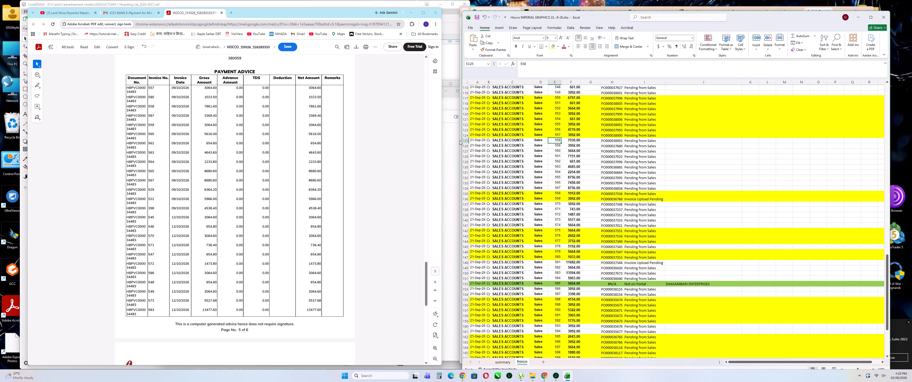
{"action": "right_click", "coordinate": [465, 140]}
{"action": "left_click", "coordinate": [489, 132]}
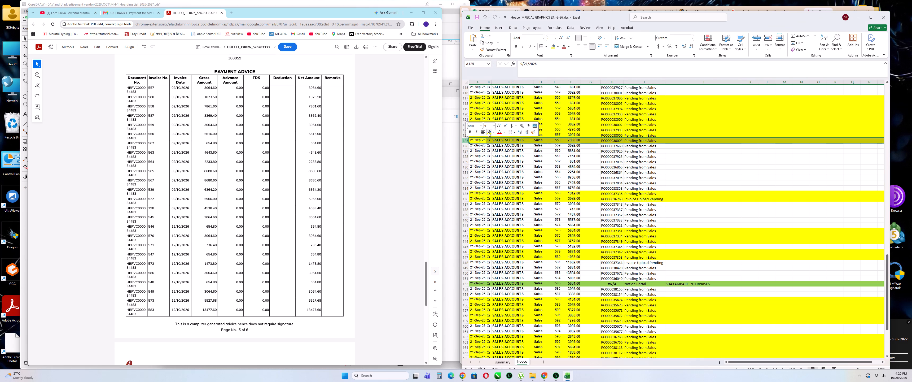
{"action": "left_click", "coordinate": [537, 154]}
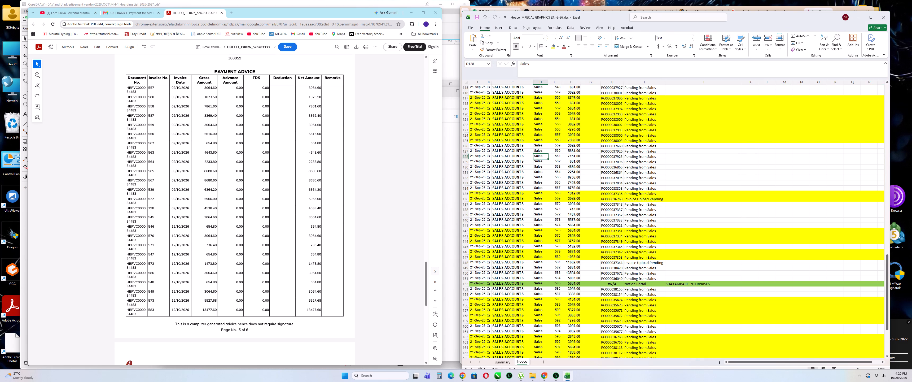
{"action": "left_click", "coordinate": [558, 292]}
{"action": "right_click", "coordinate": [465, 296]}
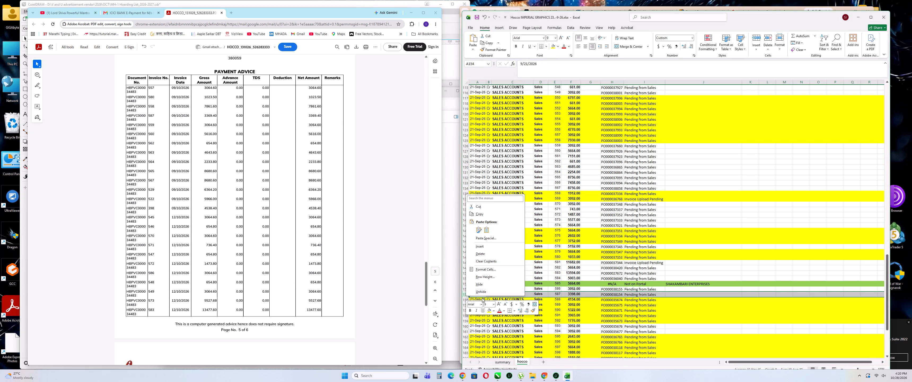
{"action": "left_click", "coordinate": [489, 312]}
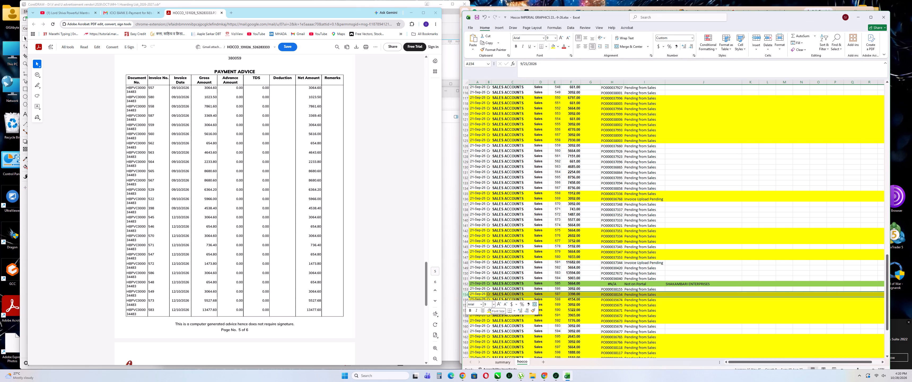
Fill the adjacent rows of invoices 559 and 560 yellow in the sales ledger.
{"action": "left_click", "coordinate": [550, 277]}
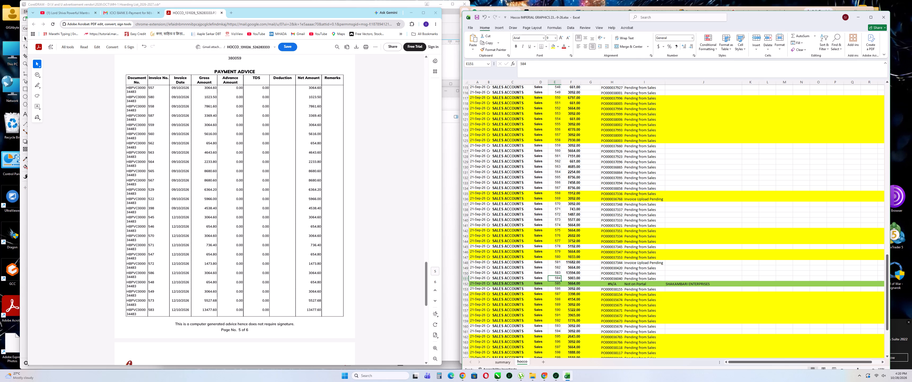
{"action": "left_click", "coordinate": [558, 145]}
{"action": "right_click", "coordinate": [466, 146]}
{"action": "left_click", "coordinate": [490, 137]}
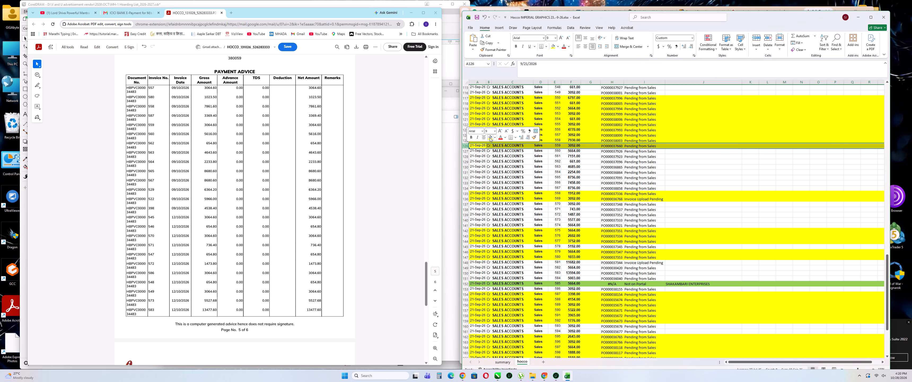
{"action": "left_click", "coordinate": [543, 163]}
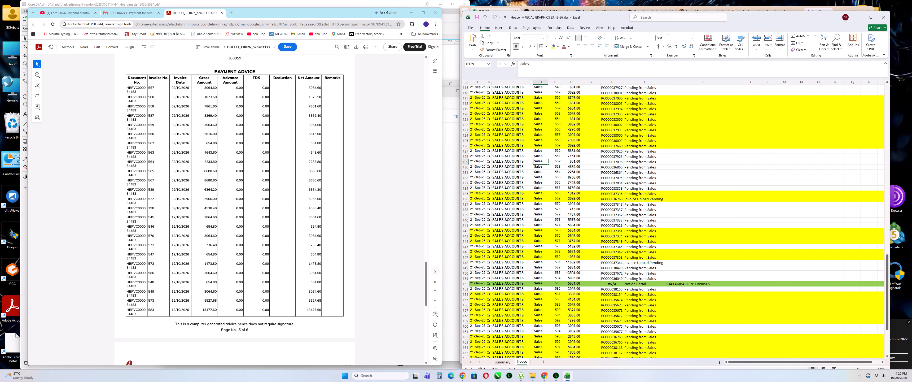
{"action": "left_click", "coordinate": [468, 151]}
{"action": "right_click", "coordinate": [468, 151]}
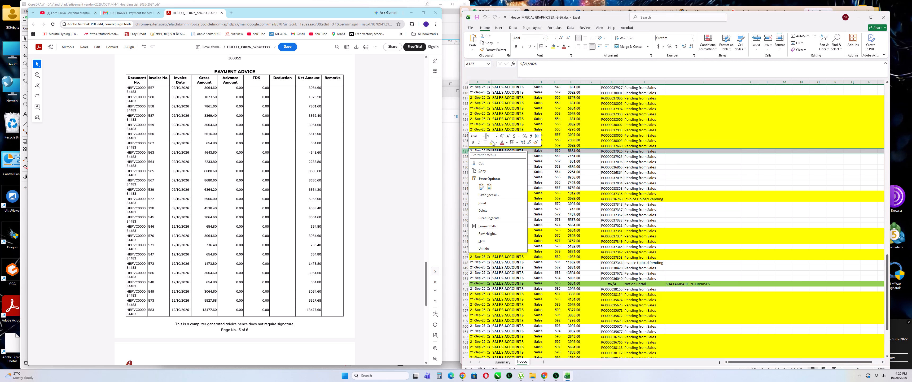
{"action": "left_click", "coordinate": [492, 141]}
Fill the rows of invoices 562 through 565 and invoice 567 yellow, leaving 561 and 566 unfilled.
{"action": "left_click", "coordinate": [557, 162]}
{"action": "right_click", "coordinate": [468, 162]}
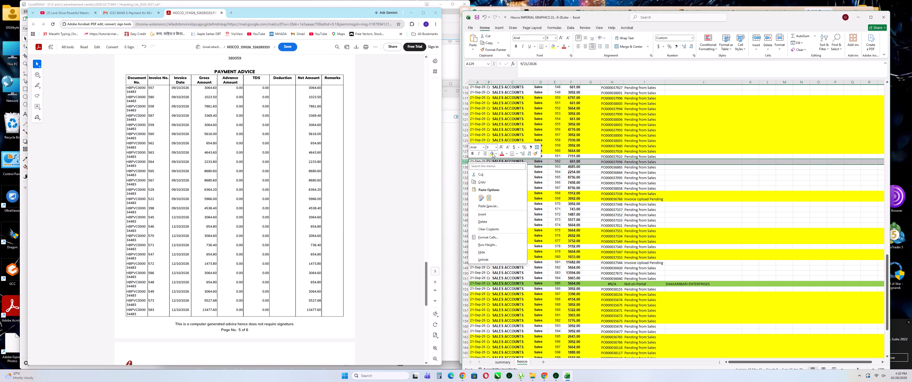
{"action": "left_click", "coordinate": [492, 153]}
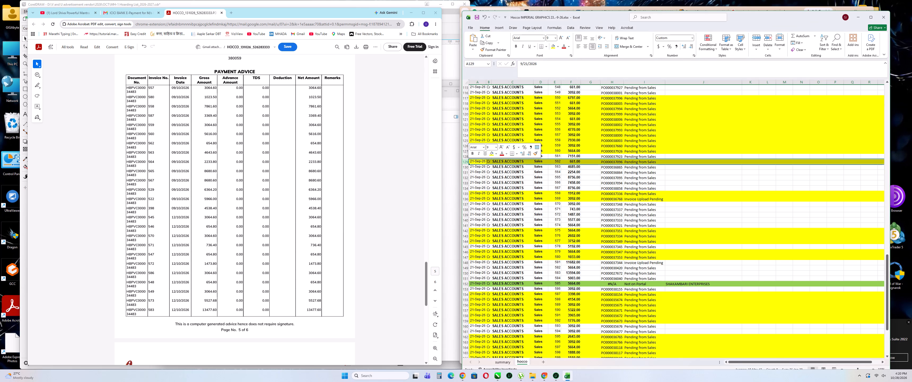
{"action": "left_click", "coordinate": [559, 167]}
{"action": "right_click", "coordinate": [468, 167]}
{"action": "left_click", "coordinate": [491, 160]}
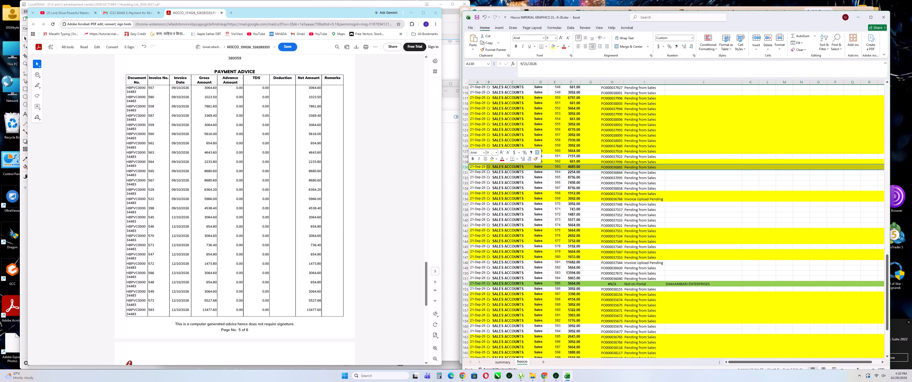
{"action": "left_click_drag", "start_coordinate": [465, 172], "coordinate": [465, 173]}
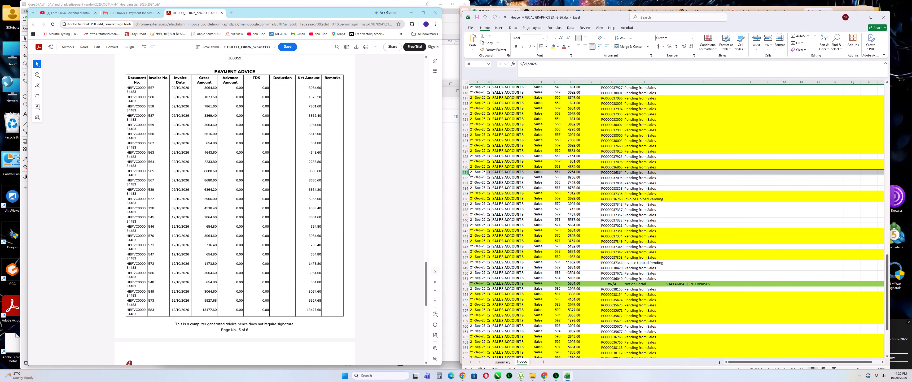
{"action": "left_click_drag", "start_coordinate": [465, 173], "coordinate": [465, 177]}
{"action": "right_click", "coordinate": [465, 177]}
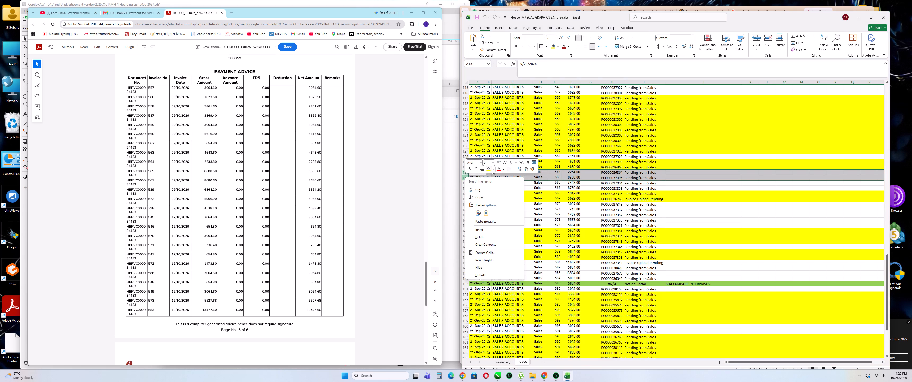
{"action": "left_click", "coordinate": [489, 170]}
{"action": "right_click", "coordinate": [468, 189]}
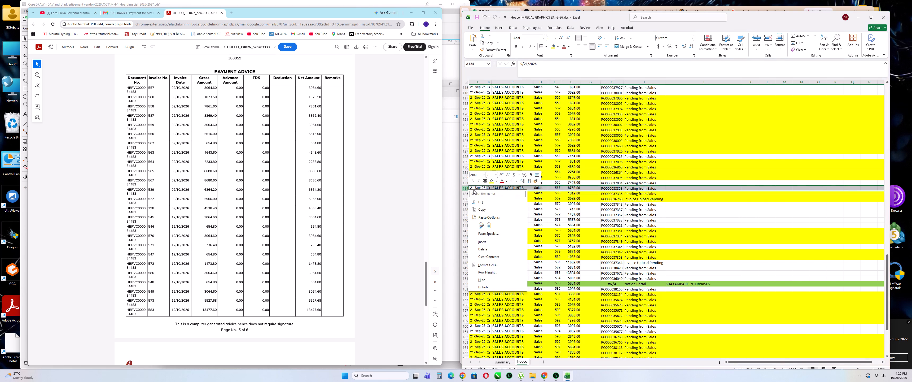
{"action": "left_click", "coordinate": [493, 181]}
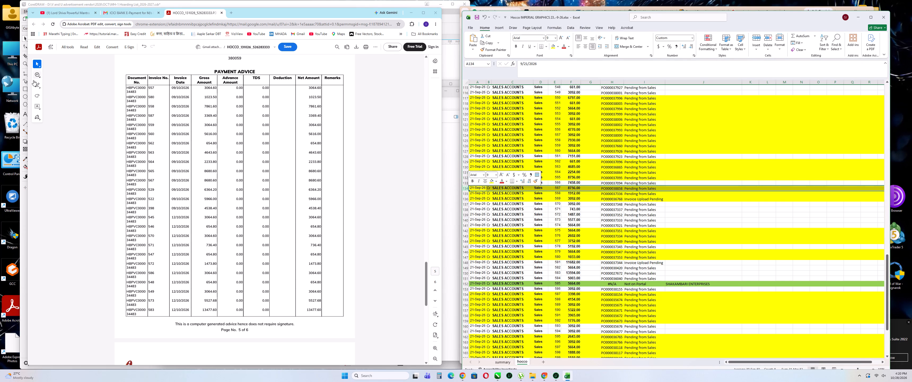
Switch to the payment advice PDF and highlight invoice number 567 in its invoice column.
{"action": "left_click", "coordinate": [35, 84]}
{"action": "left_click_drag", "start_coordinate": [148, 180], "coordinate": [155, 180]}
{"action": "left_click", "coordinate": [38, 85]}
{"action": "left_click_drag", "start_coordinate": [153, 180], "coordinate": [148, 180]}
Back in the Excel ledger, fill the August rows of invoices 529 and 522 yellow.
{"action": "left_click", "coordinate": [555, 198]}
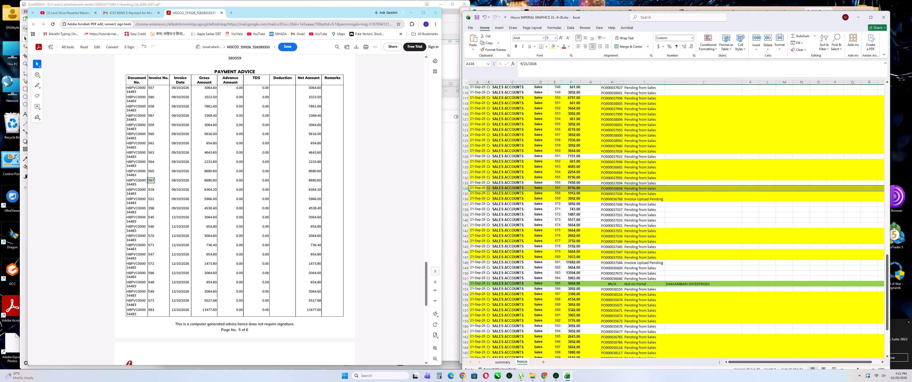
{"action": "scroll", "coordinate": [557, 195], "scroll_direction": "up", "scroll_amount": 3}
{"action": "scroll", "coordinate": [557, 138], "scroll_direction": "up", "scroll_amount": 2}
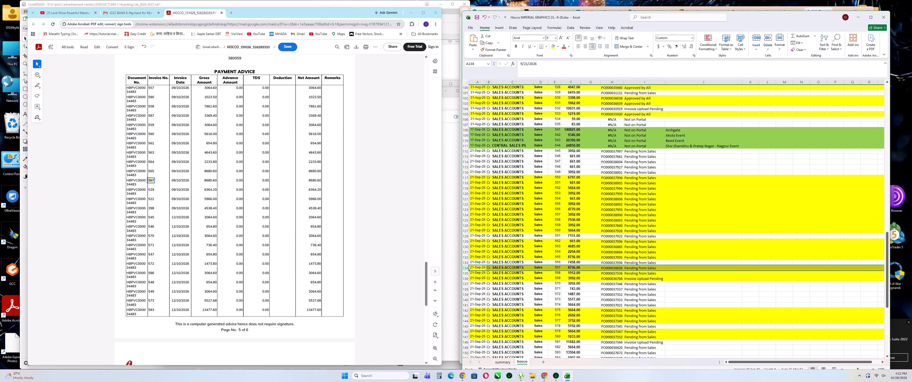
{"action": "scroll", "coordinate": [557, 132], "scroll_direction": "up", "scroll_amount": 4}
{"action": "left_click", "coordinate": [559, 126]}
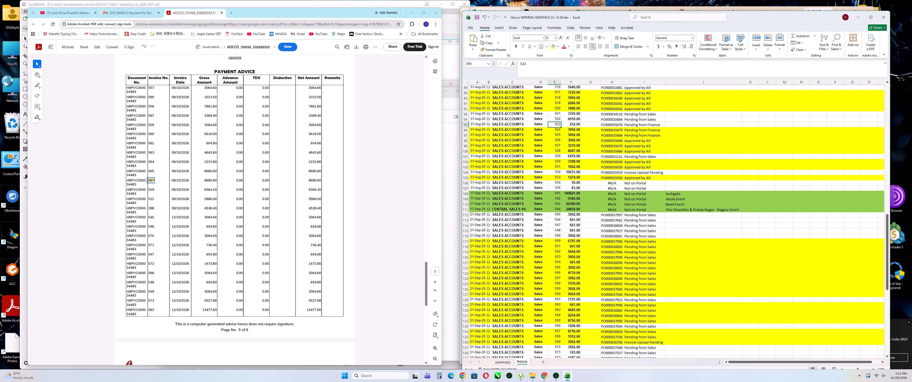
{"action": "left_click", "coordinate": [466, 157]}
{"action": "right_click", "coordinate": [466, 157]}
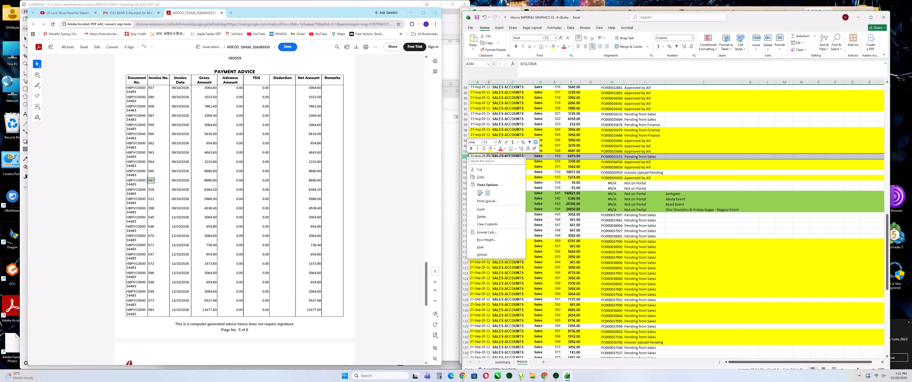
{"action": "left_click", "coordinate": [490, 148]}
{"action": "left_click", "coordinate": [564, 133]}
{"action": "right_click", "coordinate": [467, 119]}
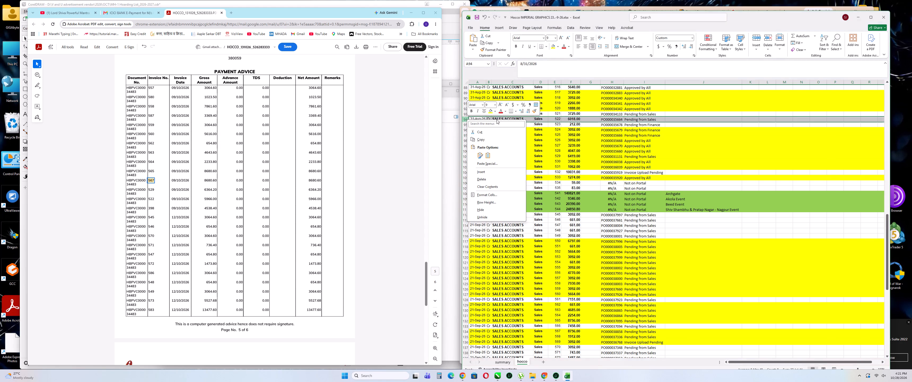
{"action": "left_click", "coordinate": [489, 110]}
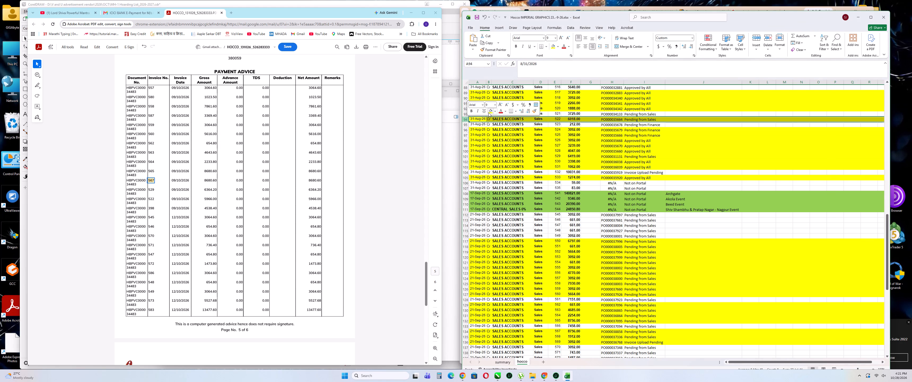
{"action": "left_click", "coordinate": [498, 127]}
Fill the July row of invoice 398 yellow in the sales ledger.
{"action": "scroll", "coordinate": [528, 158], "scroll_direction": "up", "scroll_amount": 19}
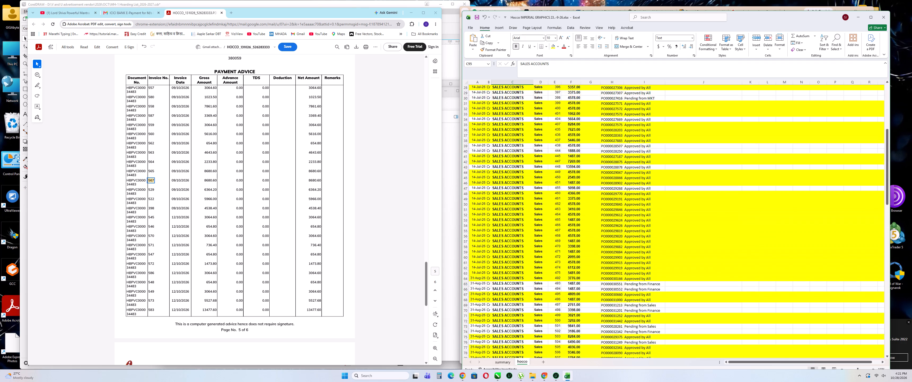
{"action": "scroll", "coordinate": [538, 172], "scroll_direction": "up", "scroll_amount": 5}
{"action": "left_click", "coordinate": [573, 165]}
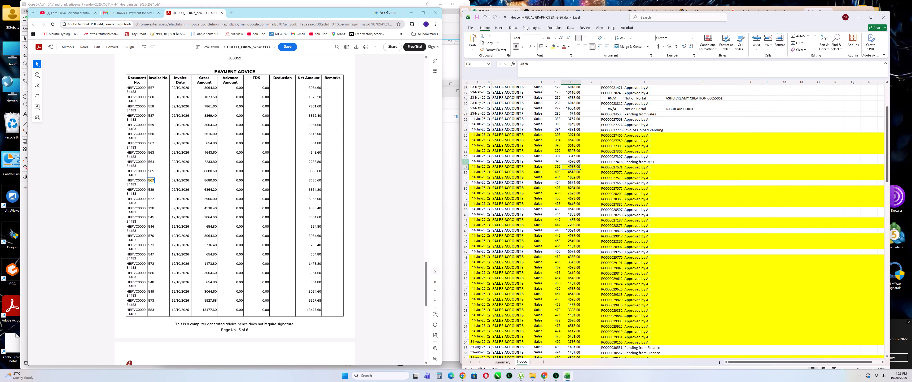
{"action": "left_click", "coordinate": [466, 161]}
{"action": "right_click", "coordinate": [466, 161]}
{"action": "left_click", "coordinate": [488, 154]}
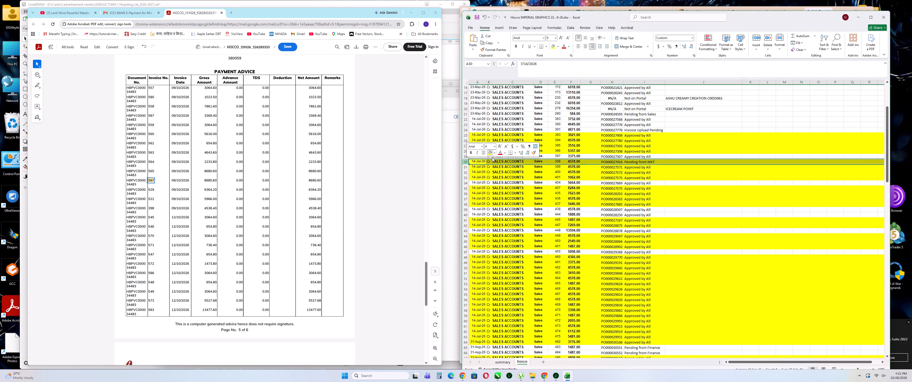
Fill the rows of invoices 545 and 546 yellow, directly below the green September rows.
{"action": "scroll", "coordinate": [540, 226], "scroll_direction": "down", "scroll_amount": 20}
{"action": "scroll", "coordinate": [540, 226], "scroll_direction": "down", "scroll_amount": 4}
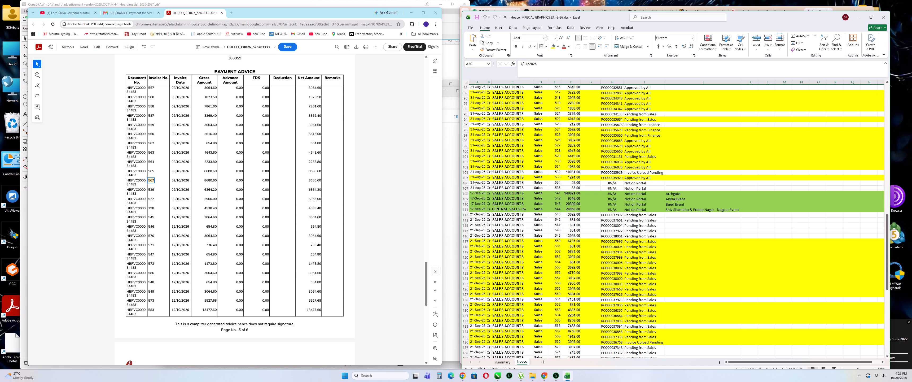
{"action": "left_click", "coordinate": [554, 216]}
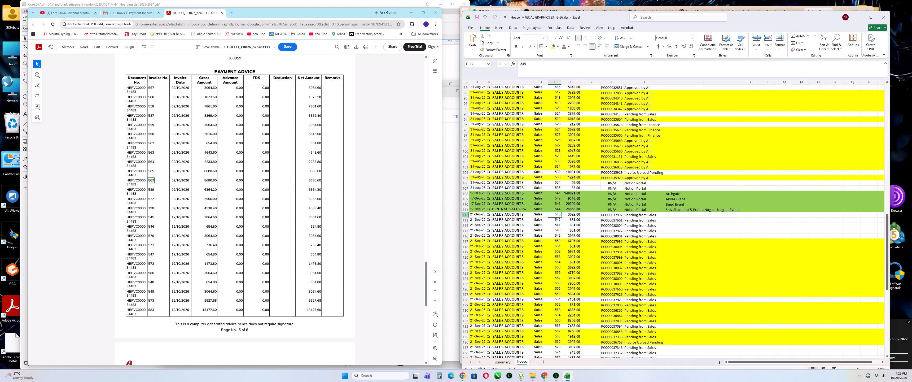
{"action": "right_click", "coordinate": [467, 214]}
{"action": "left_click", "coordinate": [489, 206]}
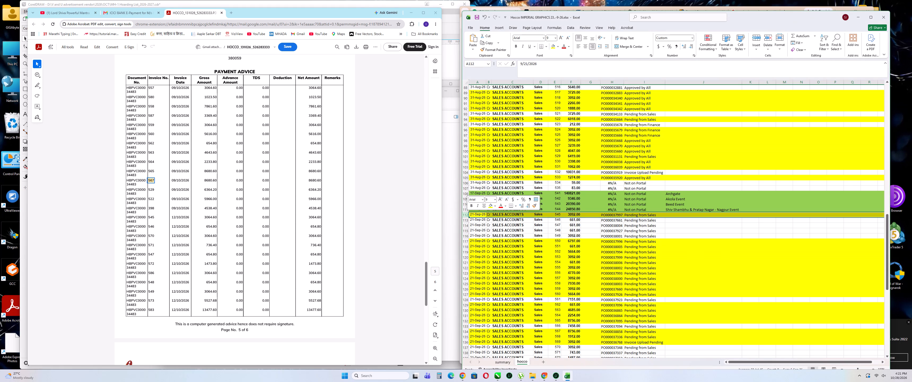
{"action": "left_click", "coordinate": [466, 220]}
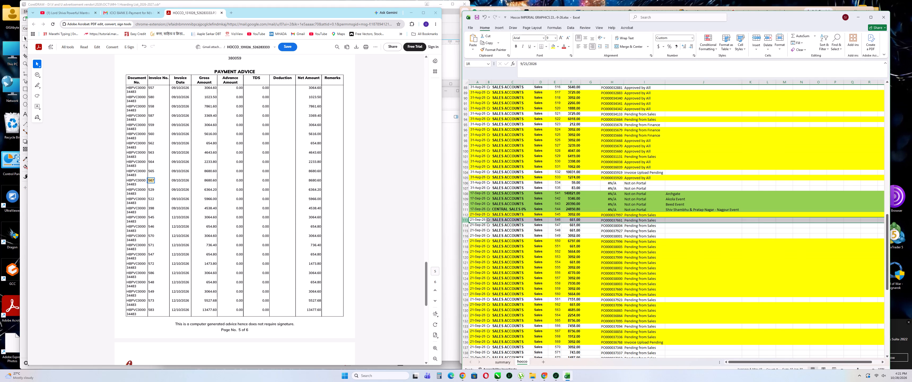
{"action": "right_click", "coordinate": [466, 220]}
{"action": "left_click", "coordinate": [490, 213]}
{"action": "scroll", "coordinate": [508, 231], "scroll_direction": "down", "scroll_amount": 4}
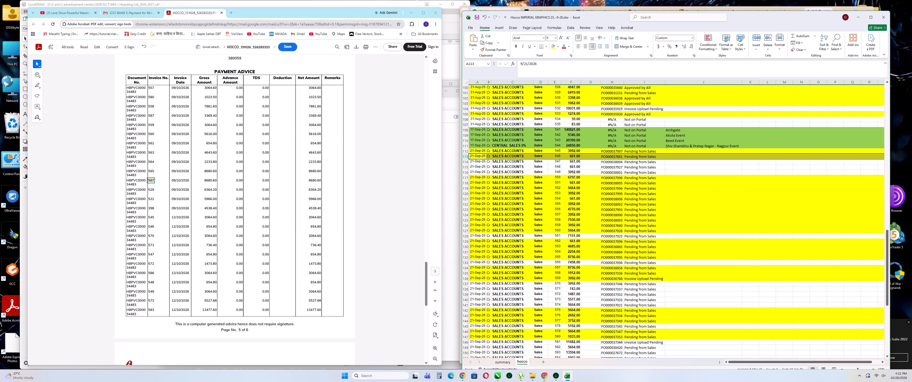
Fill the adjacent September rows of invoices 570 and 571 yellow in the sales ledger.
{"action": "scroll", "coordinate": [508, 233], "scroll_direction": "down", "scroll_amount": 1}
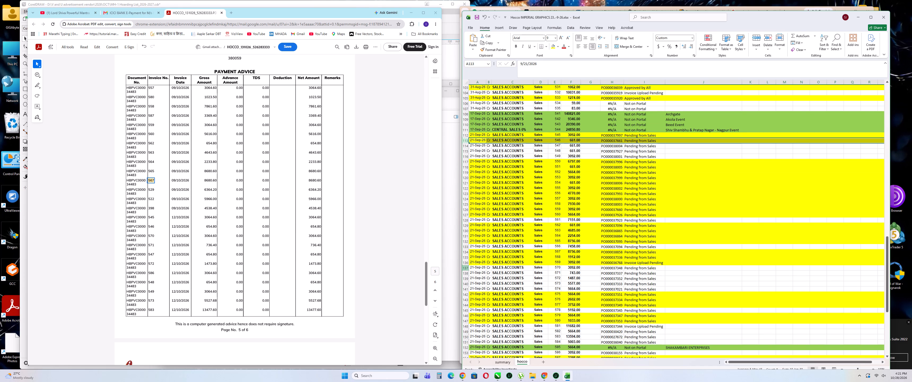
{"action": "left_click_drag", "start_coordinate": [465, 269], "coordinate": [465, 271]}
{"action": "right_click", "coordinate": [465, 271]}
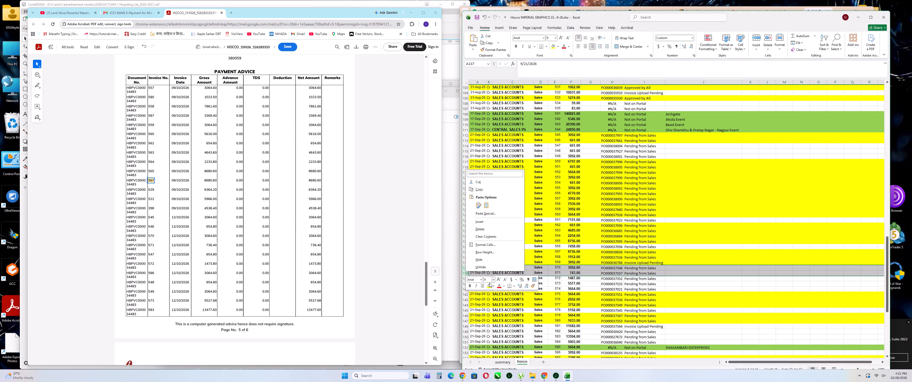
{"action": "left_click", "coordinate": [490, 285]}
{"action": "left_click", "coordinate": [539, 245]}
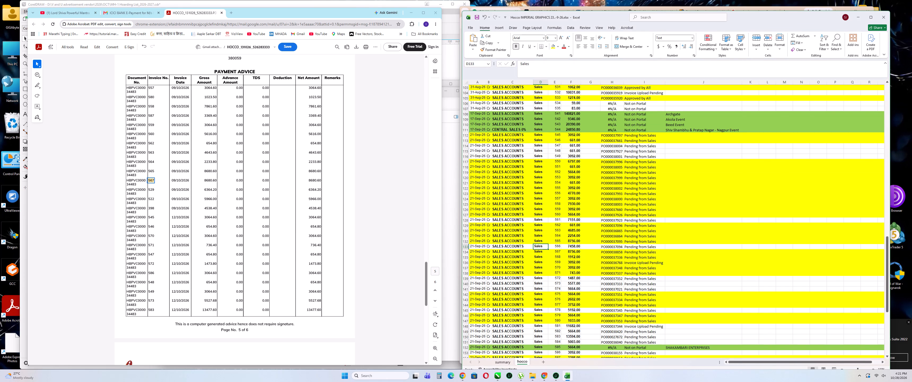
Fill the September rows of invoices 547 and 572 yellow.
{"action": "scroll", "coordinate": [540, 238], "scroll_direction": "up", "scroll_amount": 1}
{"action": "left_click", "coordinate": [466, 162]}
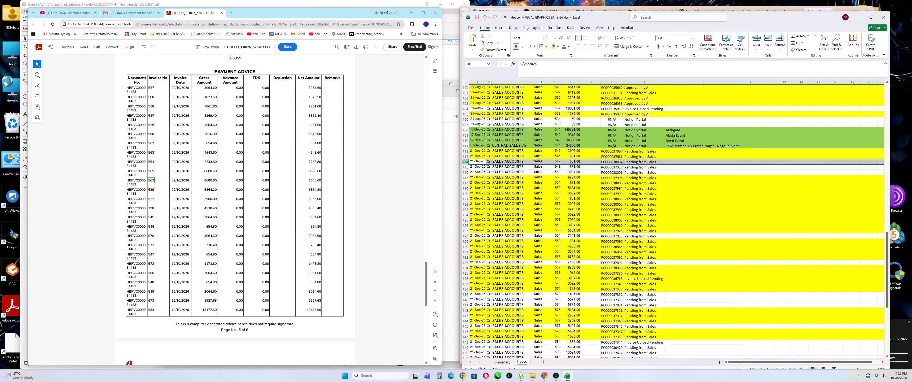
{"action": "right_click", "coordinate": [466, 162]}
{"action": "left_click", "coordinate": [491, 154]}
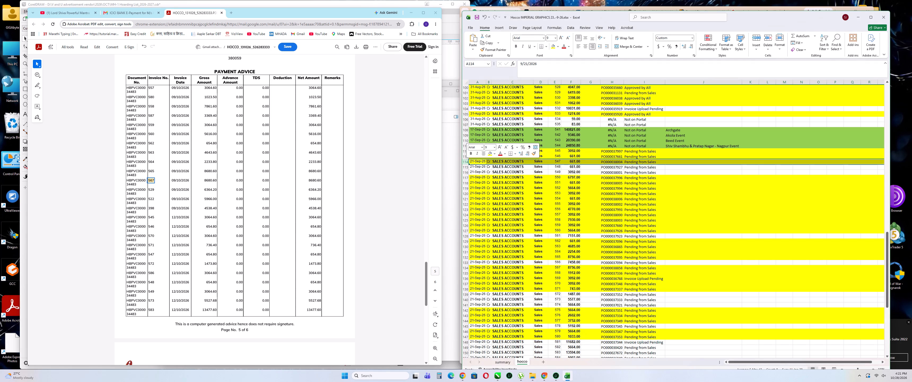
{"action": "left_click", "coordinate": [465, 294]}
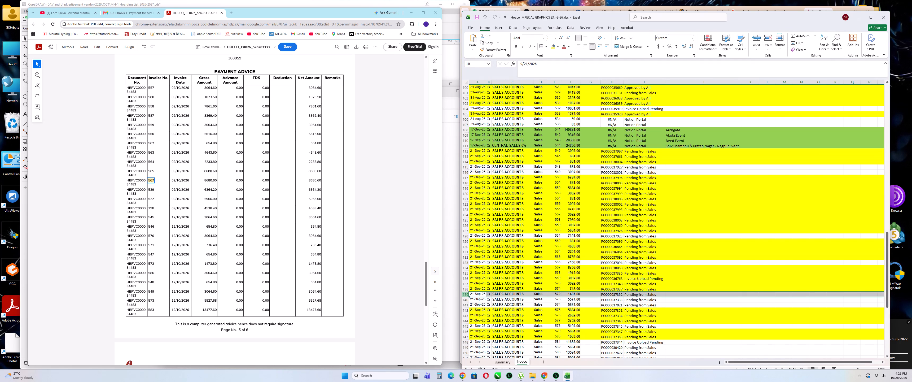
{"action": "right_click", "coordinate": [465, 294]}
{"action": "left_click", "coordinate": [487, 310]}
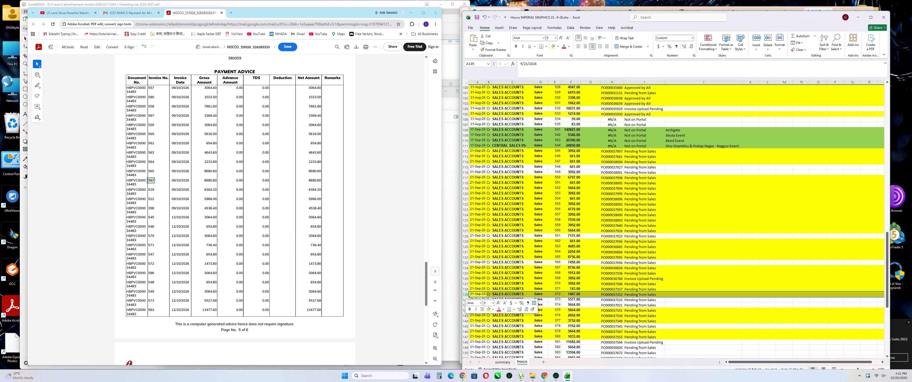
{"action": "left_click", "coordinate": [549, 273]}
Fill the row of invoice 586 yellow, directly below the green Shakambari Enterprises row.
{"action": "scroll", "coordinate": [549, 273], "scroll_direction": "down", "scroll_amount": 4}
{"action": "left_click", "coordinate": [555, 305]}
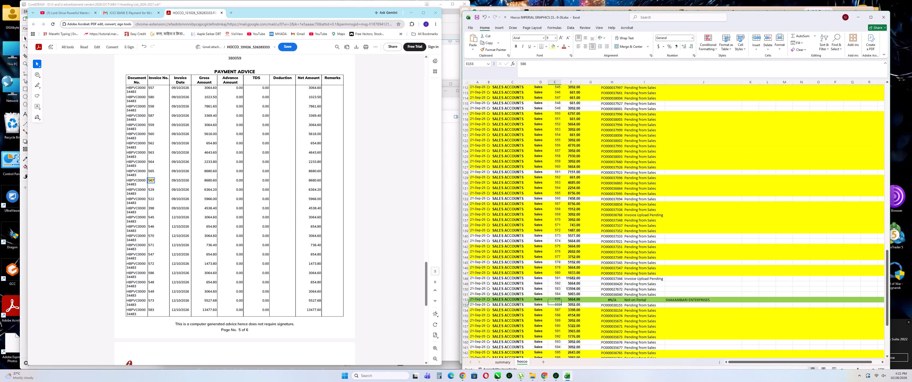
{"action": "right_click", "coordinate": [462, 305]}
{"action": "left_click", "coordinate": [487, 317]}
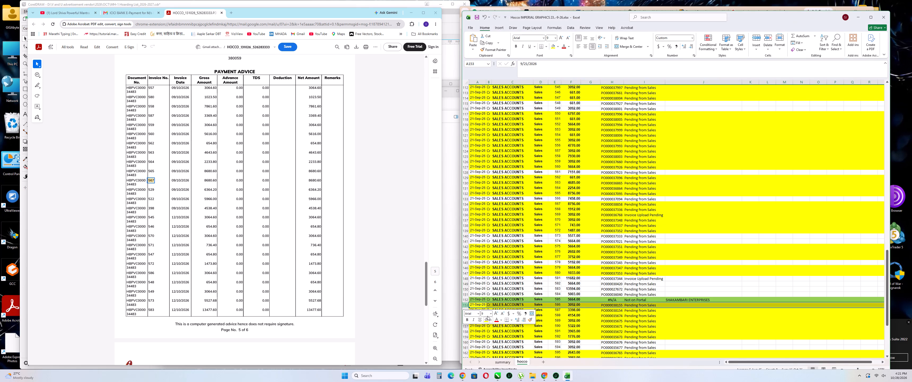
{"action": "left_click", "coordinate": [569, 292]}
Fill the rows of invoices 548 and 549 yellow, directly below the invoice 547 row.
{"action": "scroll", "coordinate": [557, 249], "scroll_direction": "up", "scroll_amount": 1}
{"action": "scroll", "coordinate": [551, 199], "scroll_direction": "up", "scroll_amount": 2}
{"action": "left_click", "coordinate": [560, 152]}
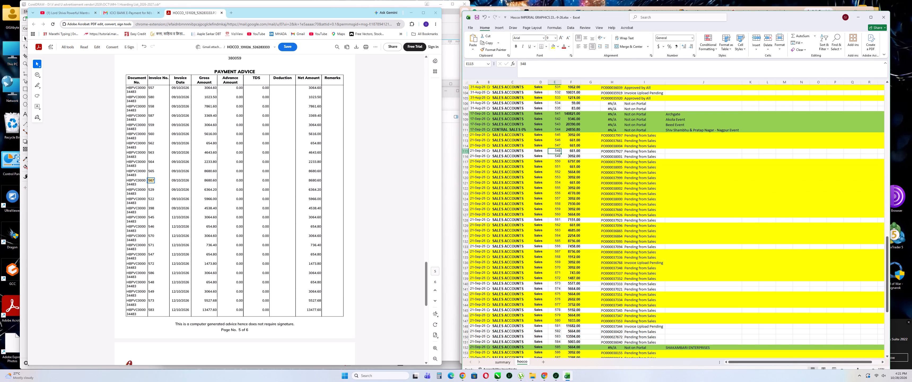
{"action": "right_click", "coordinate": [468, 151]}
{"action": "left_click", "coordinate": [492, 144]}
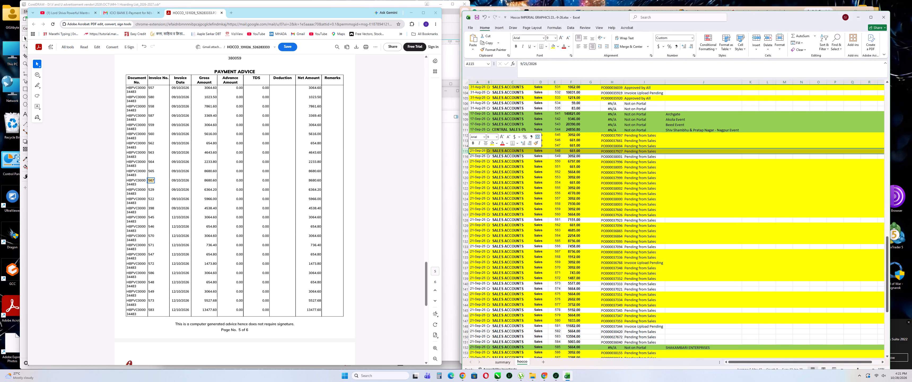
{"action": "right_click", "coordinate": [466, 157]}
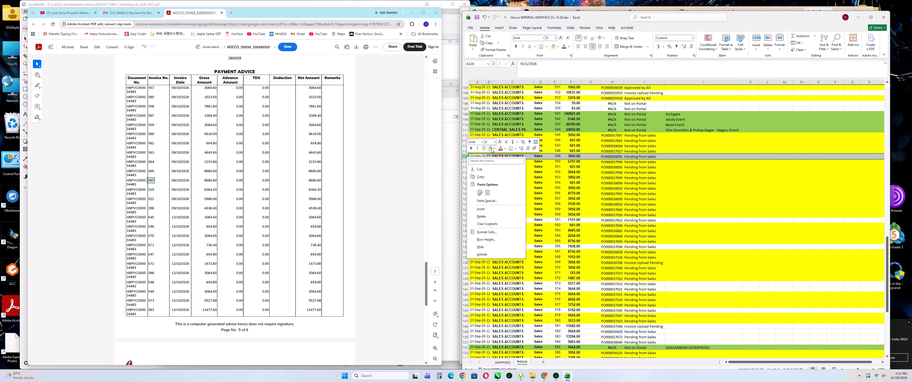
{"action": "left_click", "coordinate": [491, 149]}
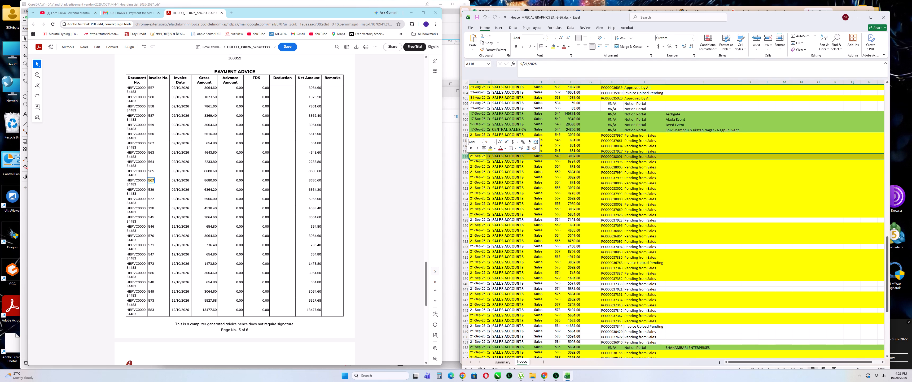
{"action": "left_click", "coordinate": [518, 213]}
Fill the September rows of invoices 573 and 583 yellow to finish page 5 of the payment advice.
{"action": "left_click", "coordinate": [464, 285]}
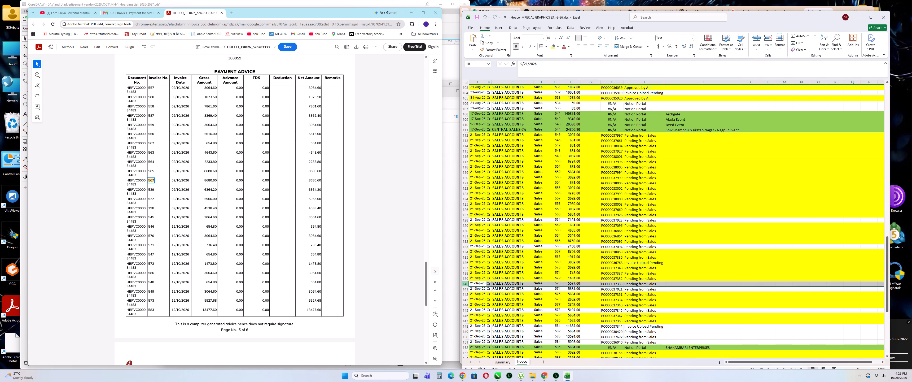
{"action": "right_click", "coordinate": [464, 285]}
{"action": "left_click", "coordinate": [487, 298]}
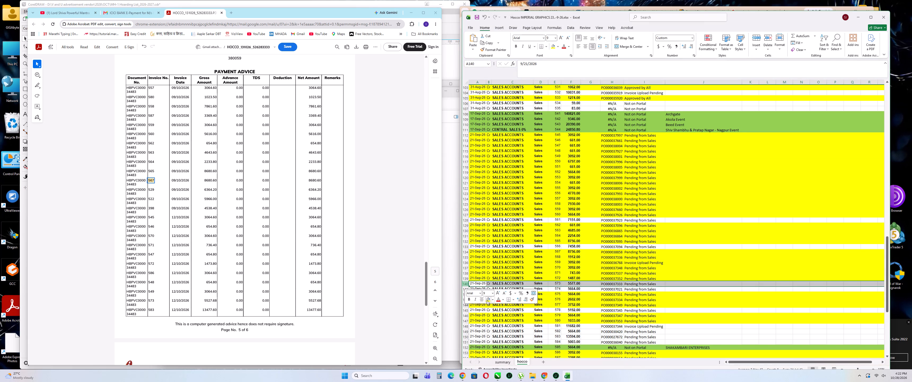
{"action": "left_click", "coordinate": [515, 335]}
{"action": "right_click", "coordinate": [467, 337]}
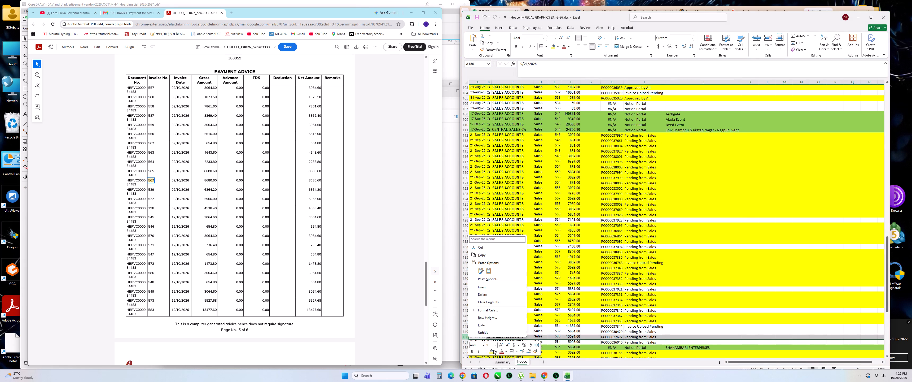
{"action": "left_click", "coordinate": [493, 350]}
Bring up page 6 of the payment advice and fill the ledger row of its first invoice, 582, yellow.
{"action": "scroll", "coordinate": [306, 259], "scroll_direction": "down", "scroll_amount": 6}
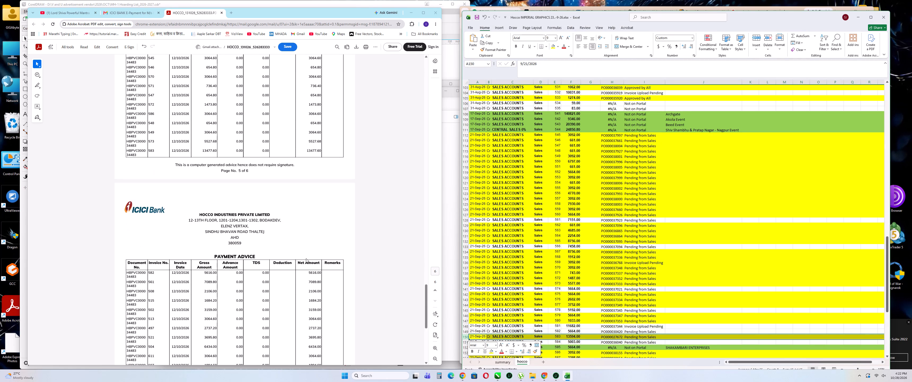
{"action": "scroll", "coordinate": [306, 258], "scroll_direction": "down", "scroll_amount": 4}
{"action": "scroll", "coordinate": [548, 259], "scroll_direction": "down", "scroll_amount": 5}
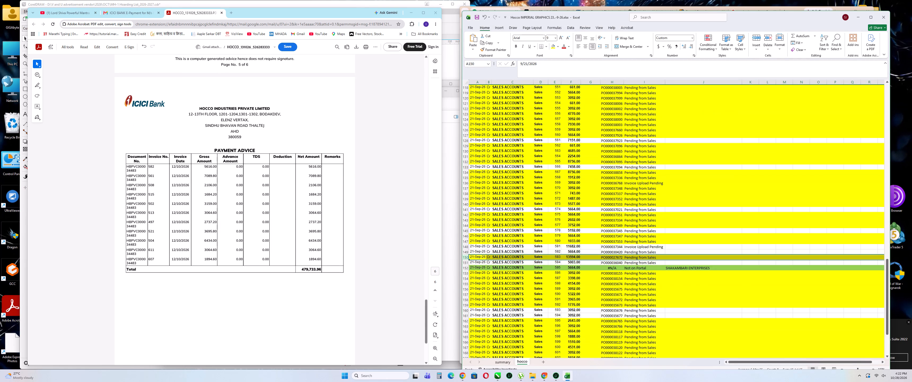
{"action": "left_click", "coordinate": [544, 262]}
{"action": "scroll", "coordinate": [282, 249], "scroll_direction": "up", "scroll_amount": 4}
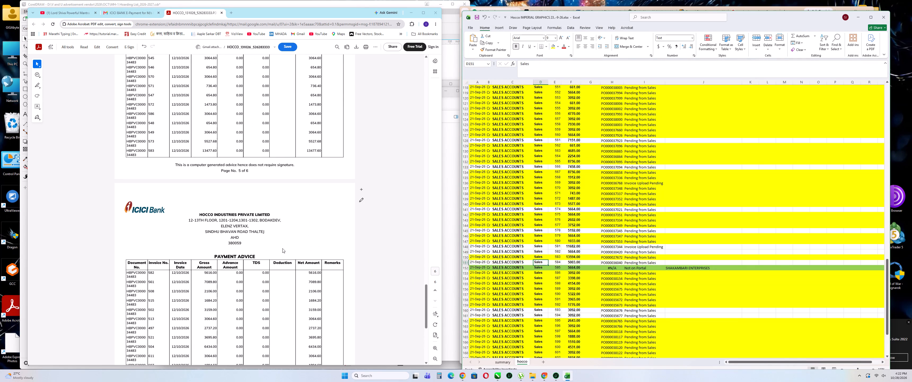
{"action": "scroll", "coordinate": [282, 248], "scroll_direction": "down", "scroll_amount": 6}
{"action": "left_click", "coordinate": [510, 262]}
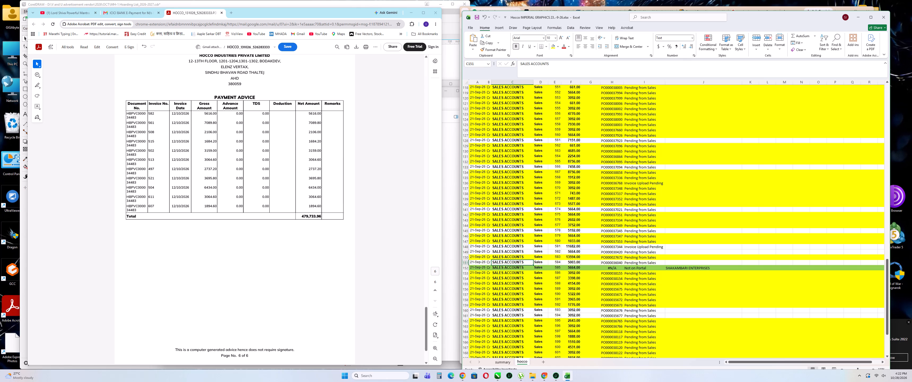
{"action": "left_click", "coordinate": [466, 252]}
{"action": "right_click", "coordinate": [466, 252]}
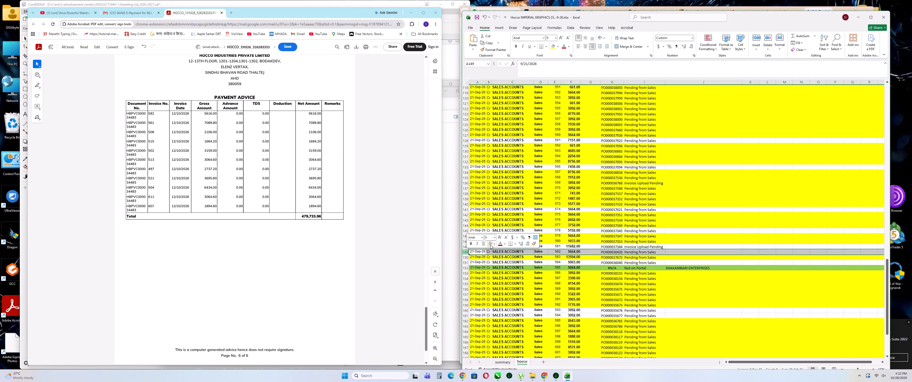
{"action": "left_click", "coordinate": [490, 245]}
{"action": "left_click", "coordinate": [500, 274]}
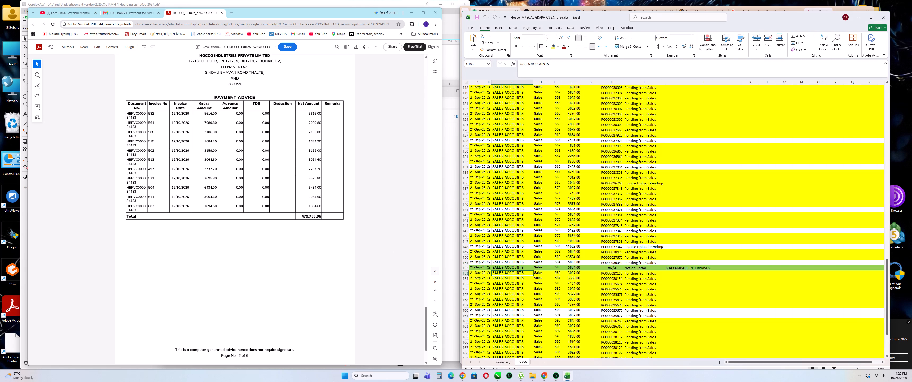
Fill the September row of invoice 561 yellow.
{"action": "scroll", "coordinate": [549, 223], "scroll_direction": "up", "scroll_amount": 4}
{"action": "left_click", "coordinate": [553, 206]}
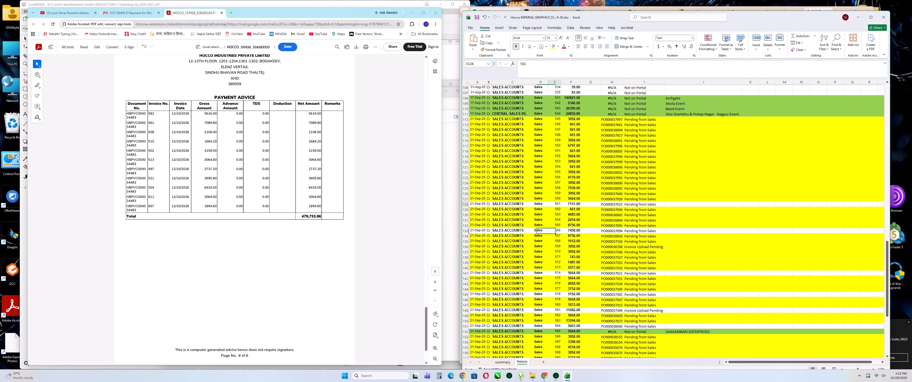
{"action": "right_click", "coordinate": [468, 203]}
{"action": "left_click", "coordinate": [491, 194]}
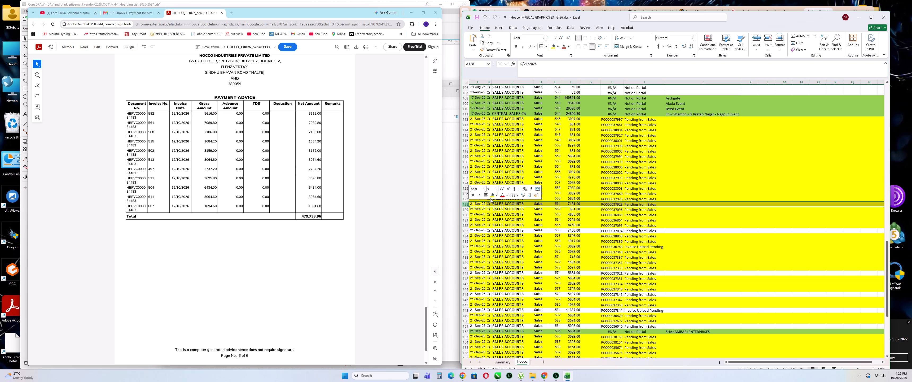
{"action": "left_click", "coordinate": [520, 220]}
Fill the August rows of invoices 508 and 515 yellow in the sales ledger.
{"action": "scroll", "coordinate": [530, 226], "scroll_direction": "up", "scroll_amount": 5}
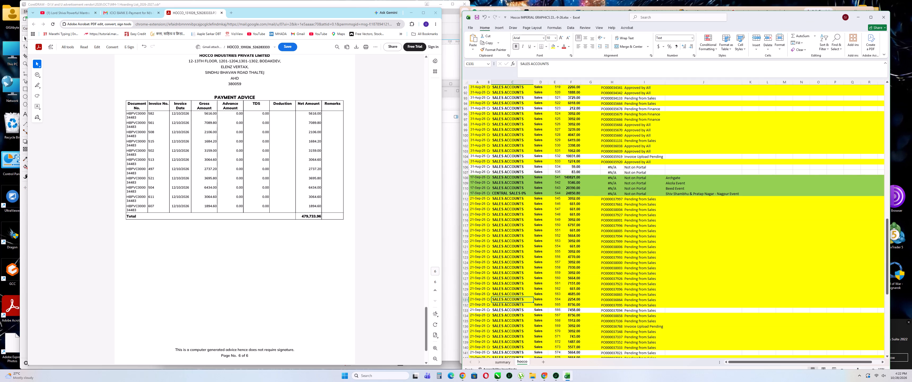
{"action": "scroll", "coordinate": [561, 170], "scroll_direction": "up", "scroll_amount": 7}
{"action": "left_click", "coordinate": [557, 141]}
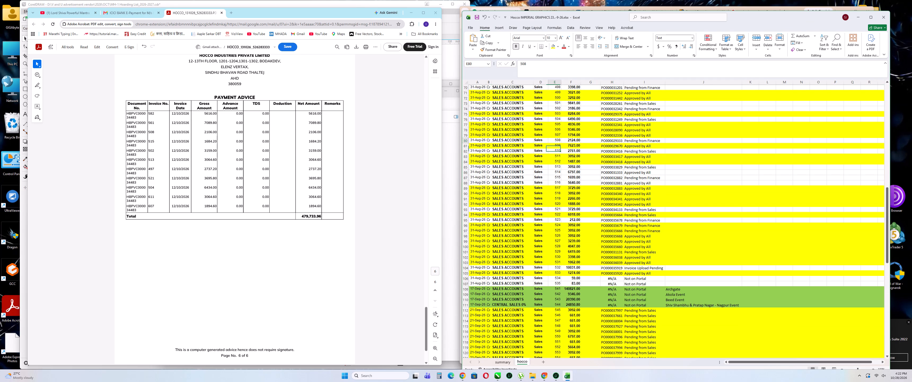
{"action": "right_click", "coordinate": [466, 141]}
{"action": "left_click", "coordinate": [489, 132]}
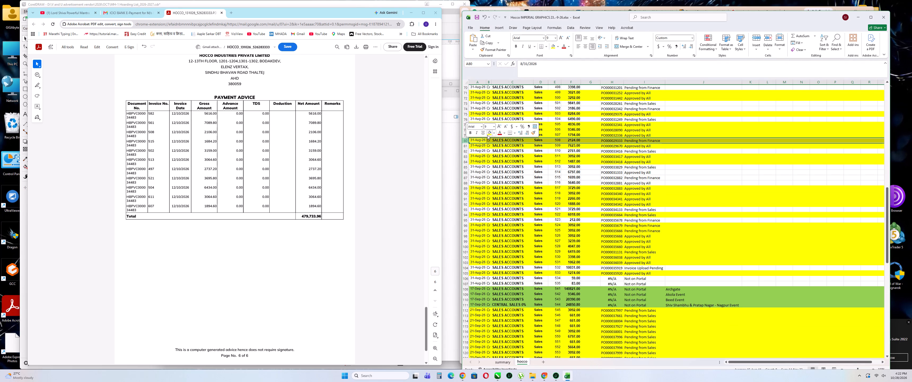
{"action": "left_click", "coordinate": [543, 185]}
{"action": "left_click", "coordinate": [561, 176]}
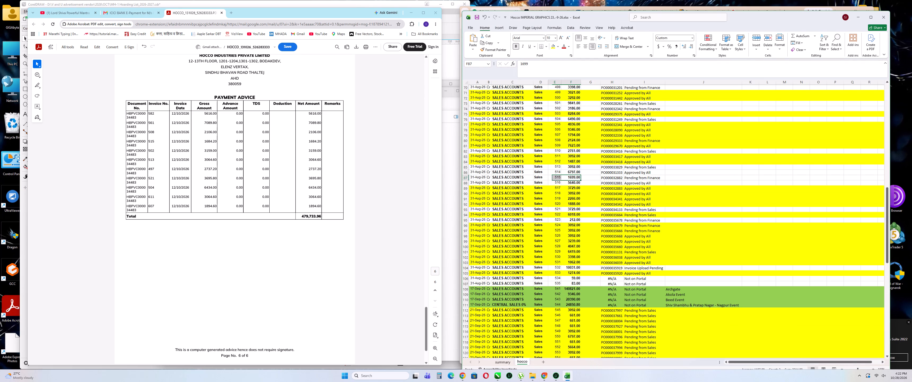
{"action": "right_click", "coordinate": [465, 178]}
{"action": "left_click", "coordinate": [490, 170]}
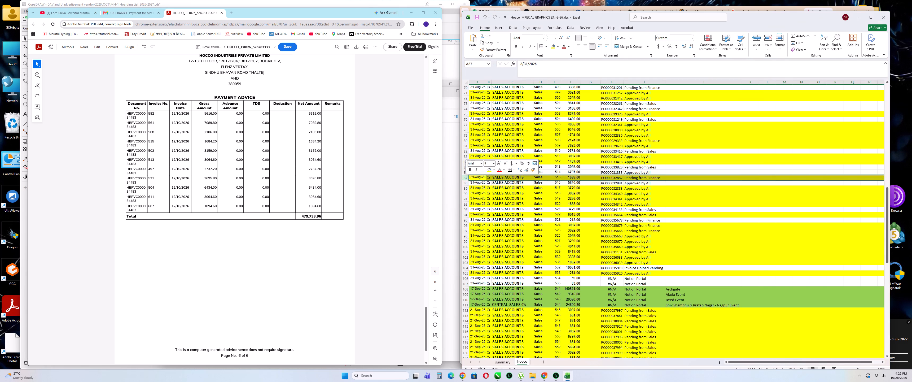
{"action": "left_click", "coordinate": [571, 227]}
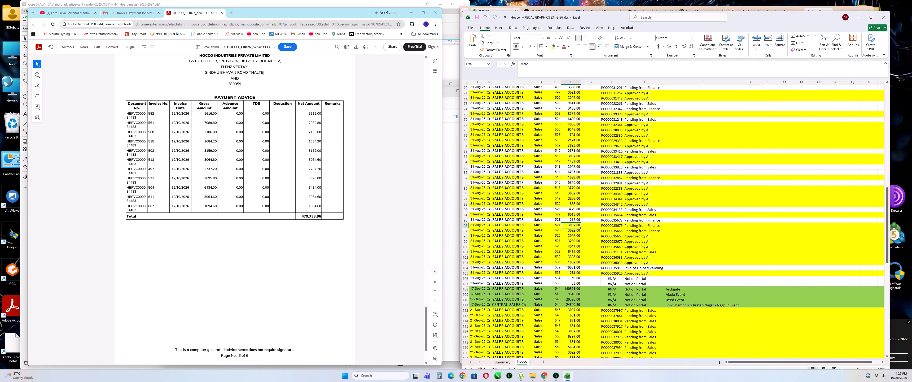
Fill the August rows of invoices 502 and 513 yellow.
{"action": "right_click", "coordinate": [464, 110]}
{"action": "left_click", "coordinate": [489, 101]}
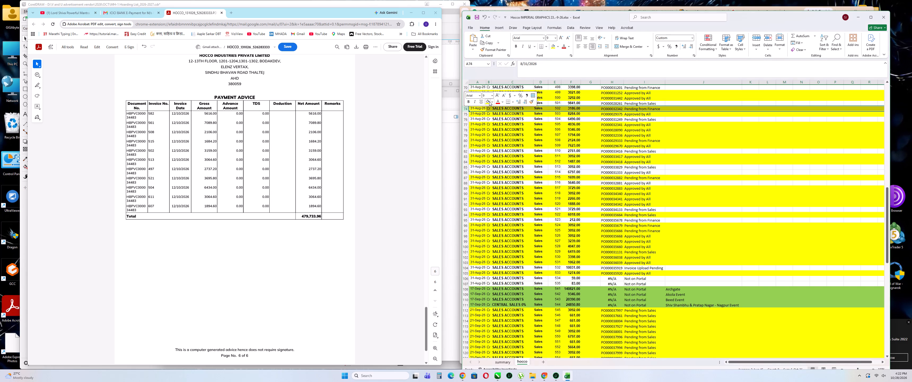
{"action": "left_click", "coordinate": [488, 147]}
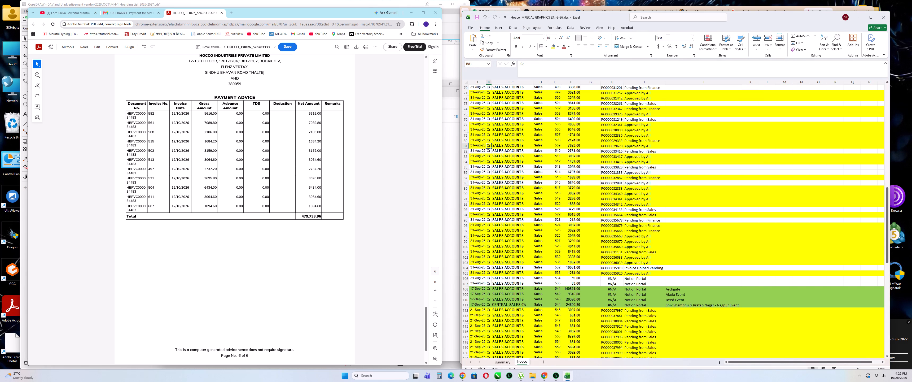
{"action": "right_click", "coordinate": [468, 167]}
{"action": "left_click", "coordinate": [491, 159]}
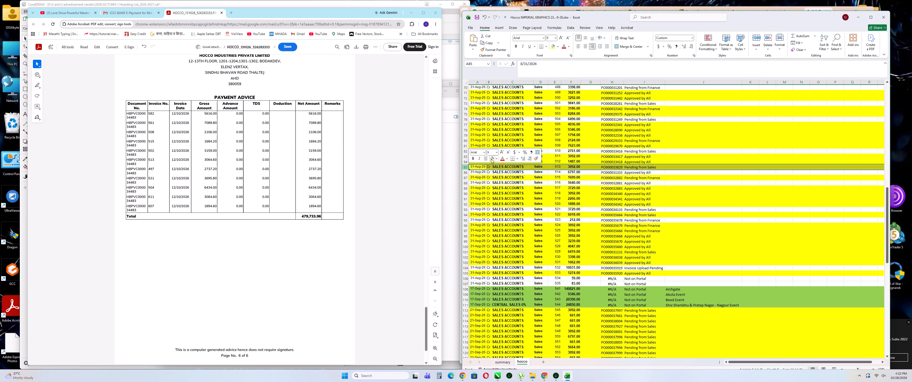
{"action": "left_click", "coordinate": [532, 195]}
Fill the August rows of invoices 497 and 521 yellow in the sales ledger.
{"action": "scroll", "coordinate": [534, 197], "scroll_direction": "up", "scroll_amount": 4}
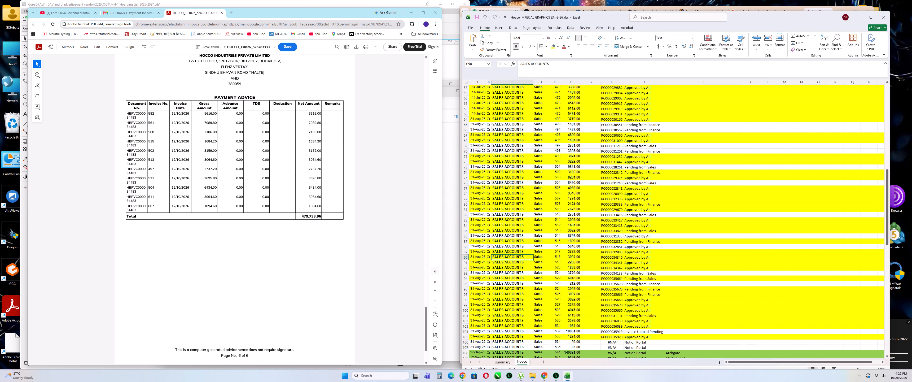
{"action": "left_click", "coordinate": [558, 151]}
{"action": "left_click", "coordinate": [558, 145]}
{"action": "right_click", "coordinate": [462, 146]}
{"action": "right_click", "coordinate": [464, 146]}
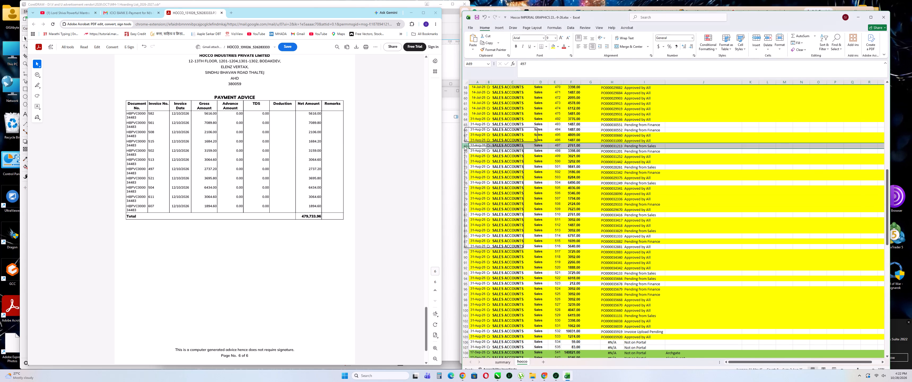
{"action": "left_click", "coordinate": [489, 137]}
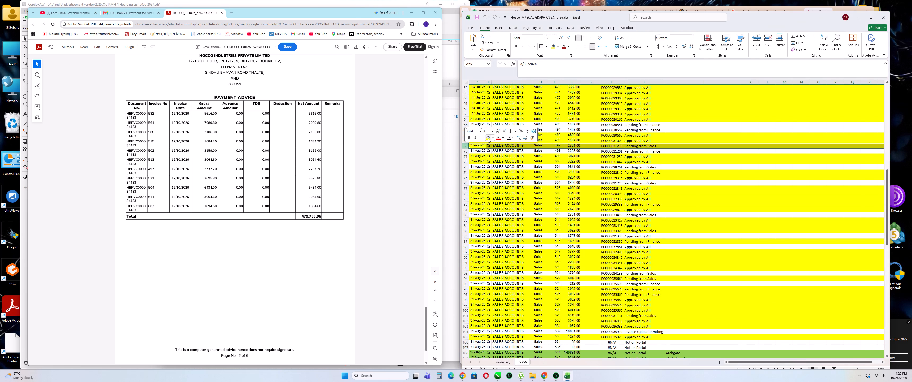
{"action": "left_click", "coordinate": [536, 187]}
{"action": "scroll", "coordinate": [543, 199], "scroll_direction": "down", "scroll_amount": 4}
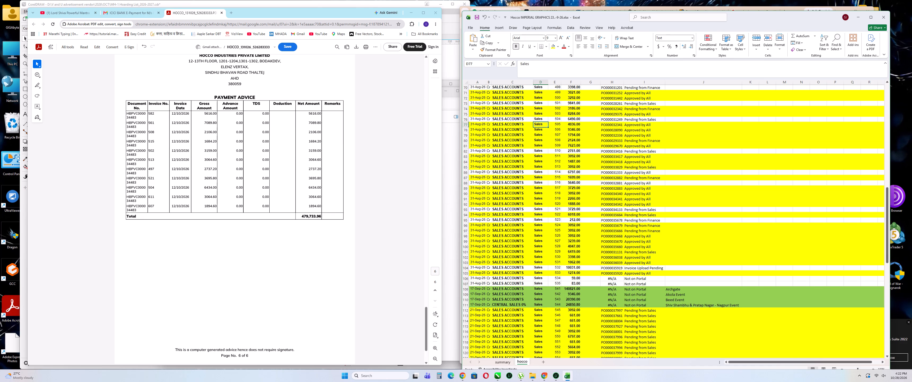
{"action": "left_click", "coordinate": [554, 211]}
{"action": "right_click", "coordinate": [467, 209]}
{"action": "left_click", "coordinate": [491, 200]}
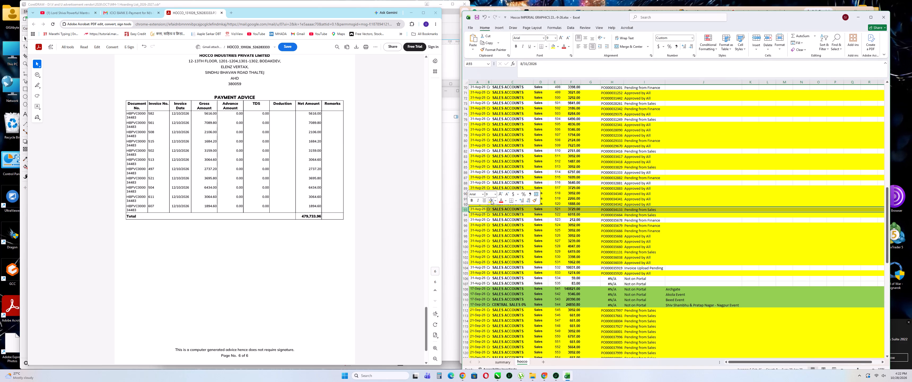
{"action": "left_click", "coordinate": [535, 231]}
Fill the August row of invoice 504 yellow.
{"action": "scroll", "coordinate": [535, 231], "scroll_direction": "up", "scroll_amount": 4}
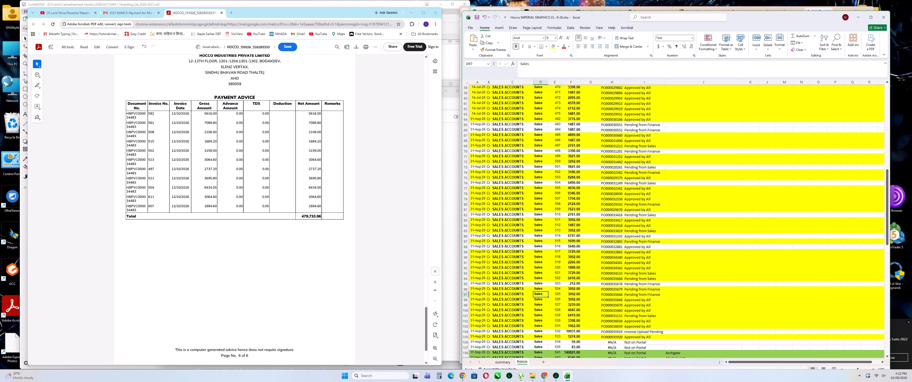
{"action": "left_click", "coordinate": [559, 183]}
{"action": "right_click", "coordinate": [466, 183]}
{"action": "left_click", "coordinate": [491, 175]}
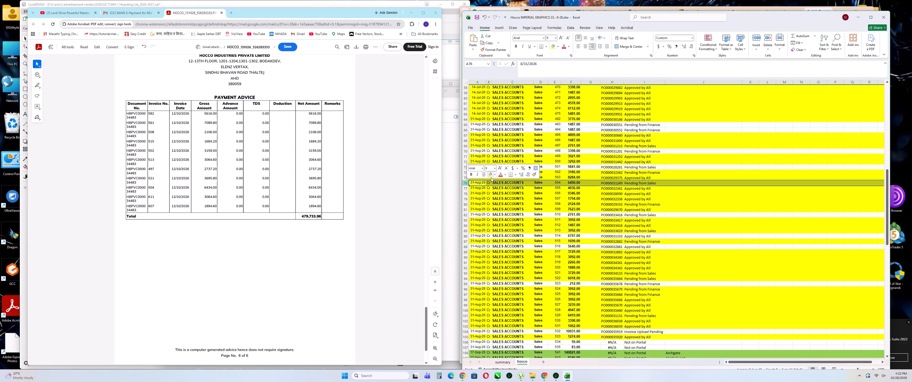
{"action": "left_click", "coordinate": [522, 225]}
Fill the September rows of invoices 611 and 607, near the end of the ledger, yellow.
{"action": "scroll", "coordinate": [527, 229], "scroll_direction": "down", "scroll_amount": 6}
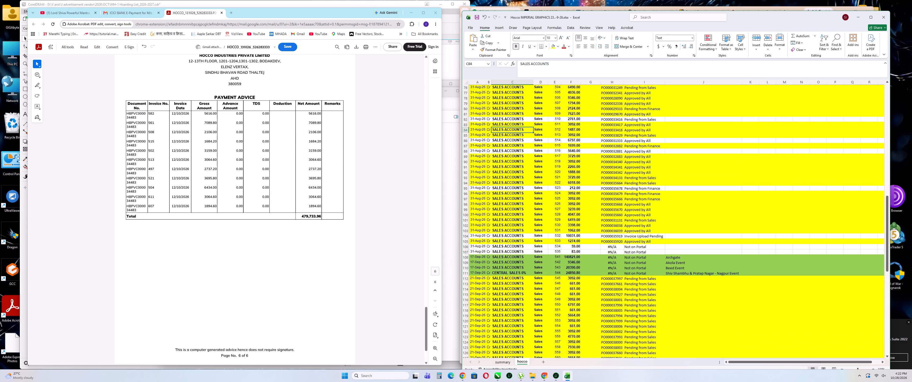
{"action": "scroll", "coordinate": [527, 231], "scroll_direction": "down", "scroll_amount": 17}
{"action": "scroll", "coordinate": [528, 232], "scroll_direction": "down", "scroll_amount": 5}
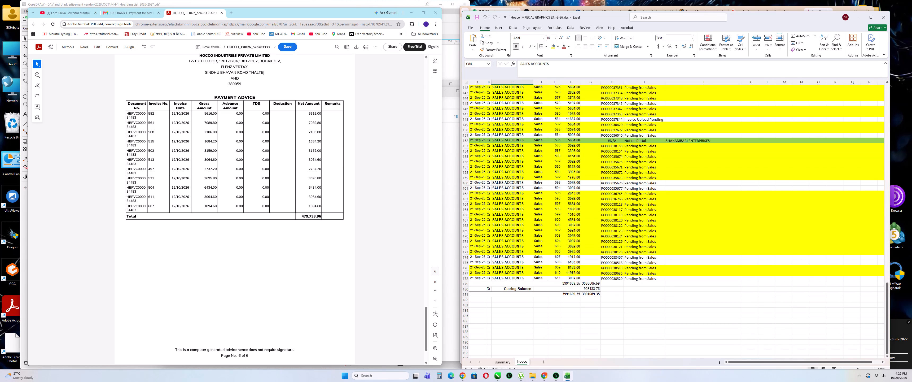
{"action": "left_click", "coordinate": [559, 276]}
{"action": "right_click", "coordinate": [464, 279]}
{"action": "left_click", "coordinate": [487, 292]}
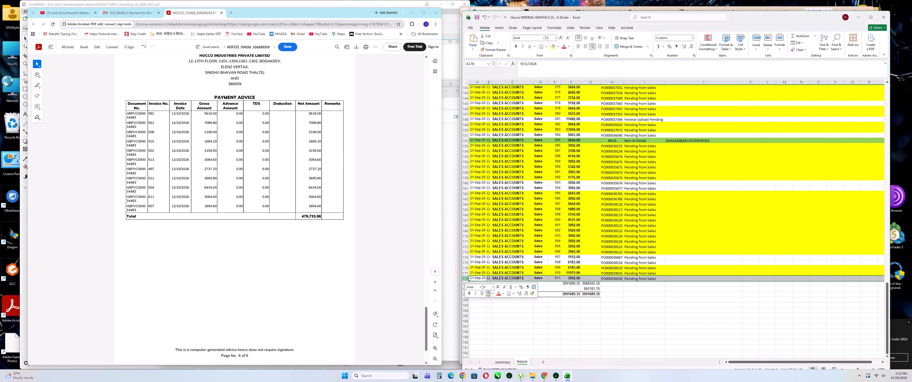
{"action": "left_click", "coordinate": [543, 271]}
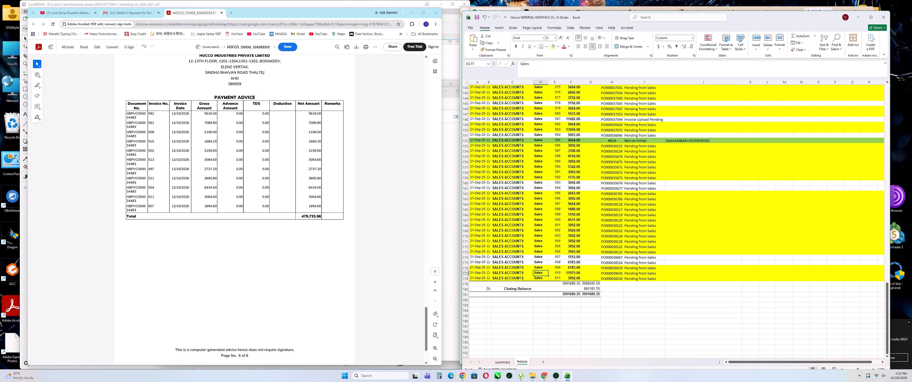
{"action": "left_click", "coordinate": [554, 258]}
{"action": "right_click", "coordinate": [467, 257]}
{"action": "left_click", "coordinate": [489, 250]}
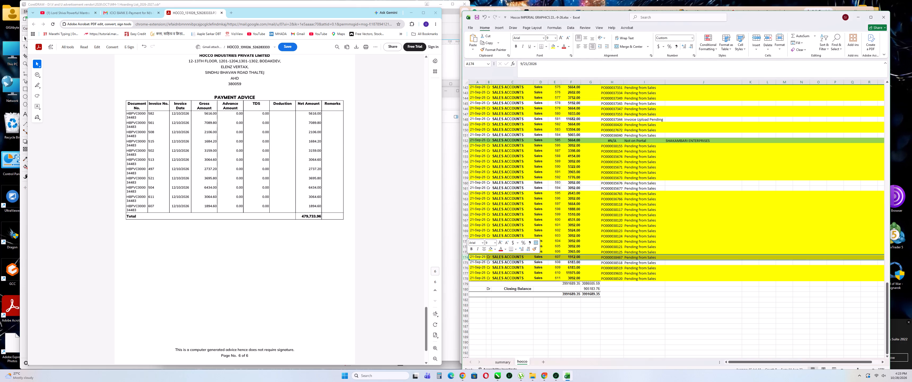
{"action": "left_click", "coordinate": [528, 312]}
Save the workbook with the reconciled ledger rows.
{"action": "triple_click", "coordinate": [477, 17]}
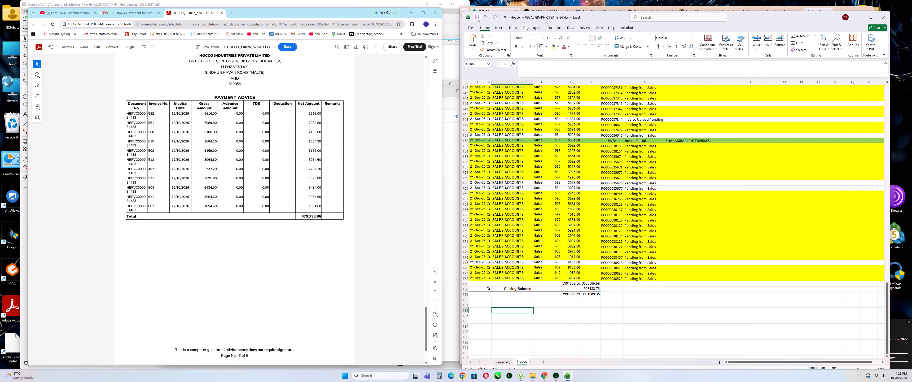
{"action": "triple_click", "coordinate": [477, 17]}
Check the combined amount of the four green September rows, invoices 541 to 544, and review the end of the ledger.
{"action": "left_click", "coordinate": [539, 170]}
{"action": "scroll", "coordinate": [559, 180], "scroll_direction": "up", "scroll_amount": 5}
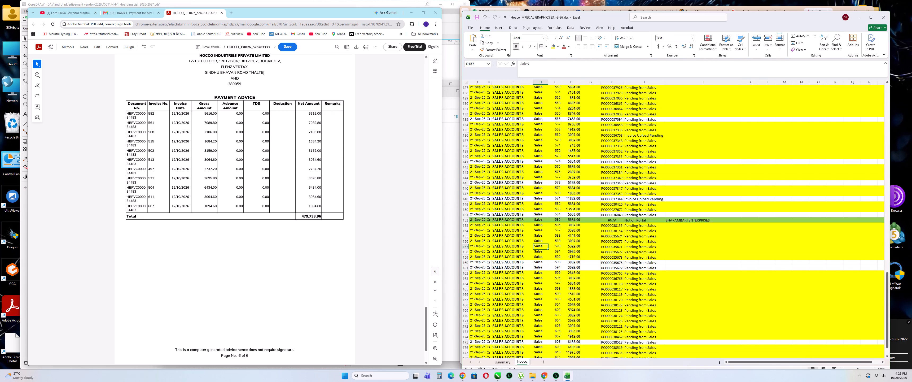
{"action": "scroll", "coordinate": [576, 192], "scroll_direction": "up", "scroll_amount": 11}
{"action": "left_click_drag", "start_coordinate": [574, 160], "coordinate": [573, 178]}
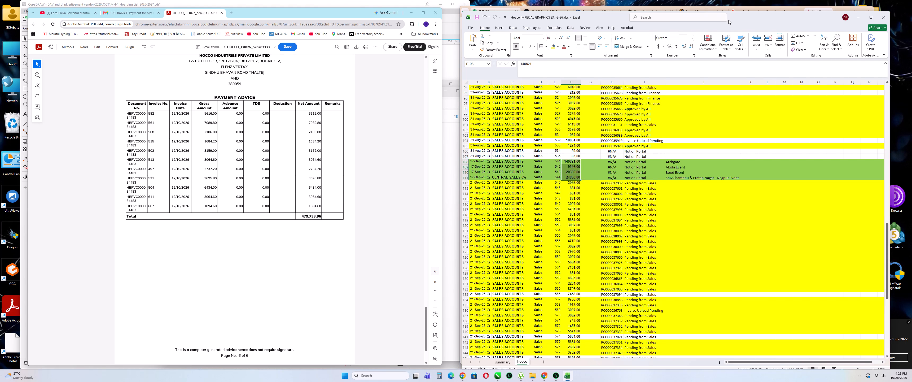
{"action": "left_click_drag", "start_coordinate": [729, 20], "coordinate": [730, 12]}
{"action": "scroll", "coordinate": [657, 151], "scroll_direction": "down", "scroll_amount": 11}
{"action": "scroll", "coordinate": [629, 158], "scroll_direction": "down", "scroll_amount": 6}
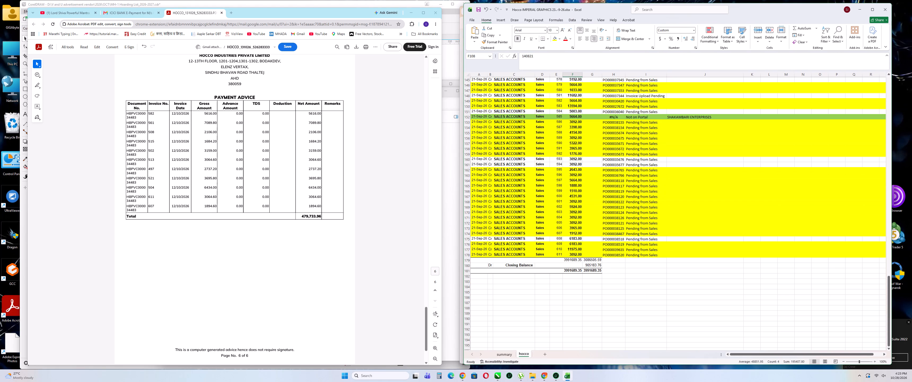
Switch to the summary sheet holding the remarks pivot table and save the workbook.
{"action": "left_click", "coordinate": [505, 355]}
{"action": "right_click", "coordinate": [505, 355]}
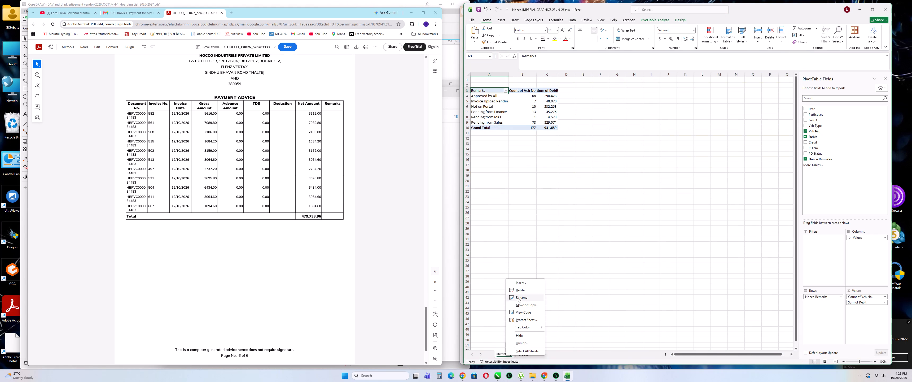
{"action": "left_click", "coordinate": [519, 224]}
{"action": "triple_click", "coordinate": [479, 9]}
{"action": "double_click", "coordinate": [479, 9]}
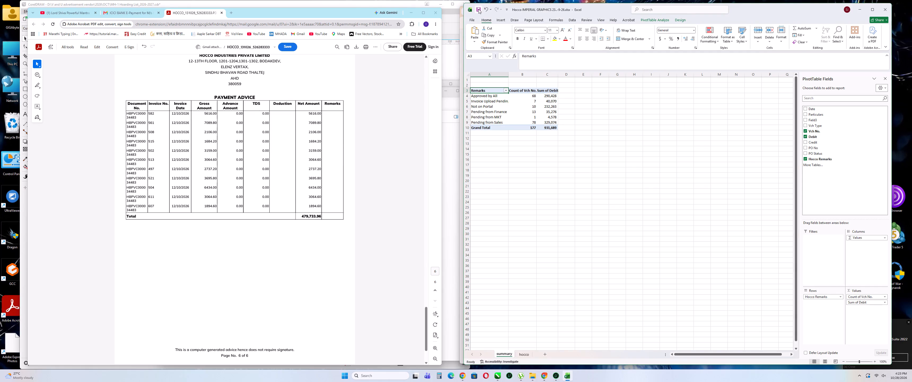
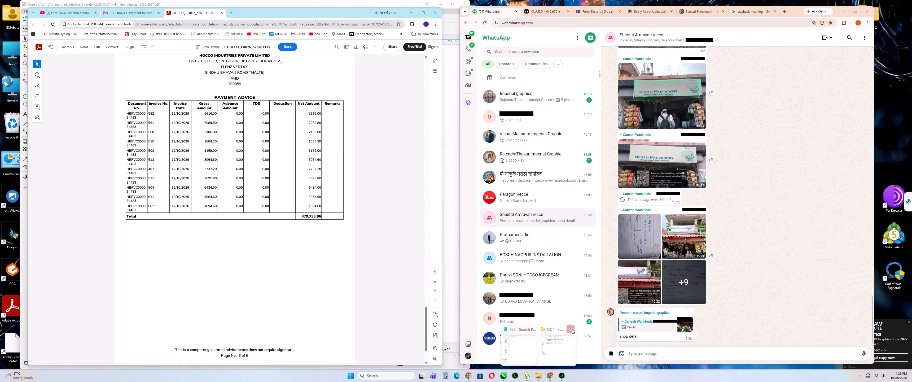
Close the OCT folder window and switch to the File Explorer window with the hocco folder search to browse its folder tree.
{"action": "left_click", "coordinate": [572, 329]}
{"action": "left_click", "coordinate": [547, 341]}
{"action": "scroll", "coordinate": [103, 123], "scroll_direction": "up", "scroll_amount": 8}
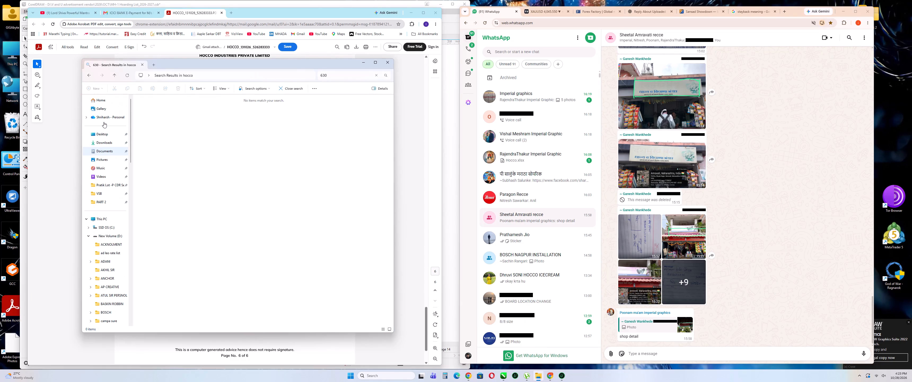
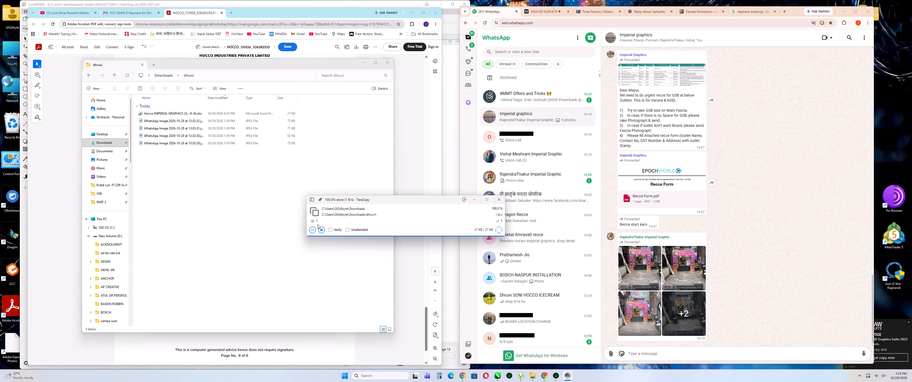
Open the copied Hocco IMPERIAL GRAPHICS workbook from the dhruvi folder and enable editing.
{"action": "left_click", "coordinate": [306, 210]}
{"action": "double_click", "coordinate": [174, 110]}
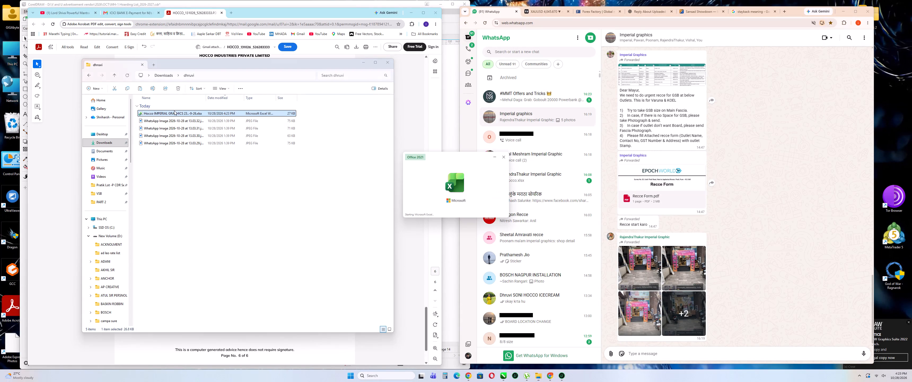
{"action": "left_click_drag", "start_coordinate": [684, 116], "coordinate": [682, 119]}
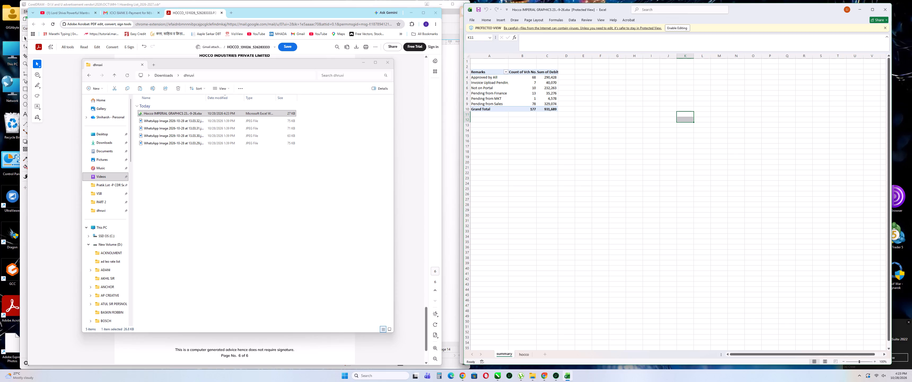
{"action": "right_click", "coordinate": [505, 353]}
{"action": "left_click", "coordinate": [682, 28]}
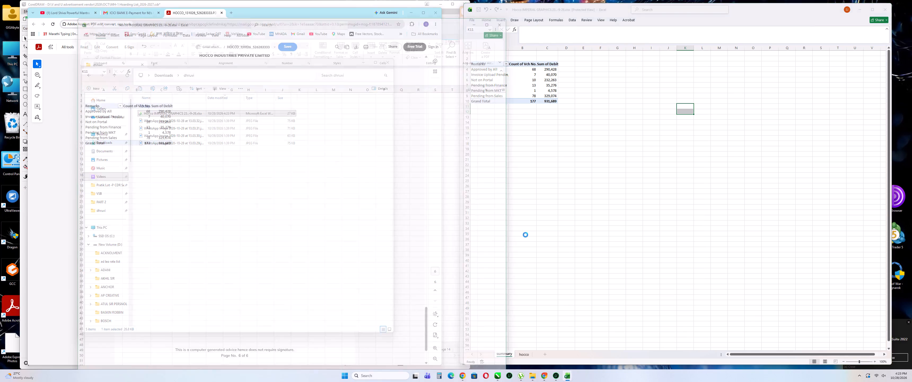
{"action": "left_click_drag", "start_coordinate": [441, 31], "coordinate": [775, 16]}
Delete the summary sheet from the copied workbook.
{"action": "right_click", "coordinate": [455, 355]}
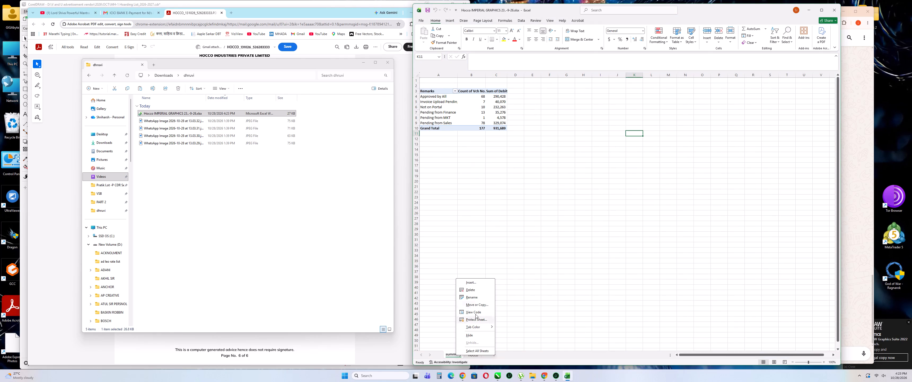
{"action": "left_click", "coordinate": [477, 291]}
{"action": "left_click", "coordinate": [633, 199]}
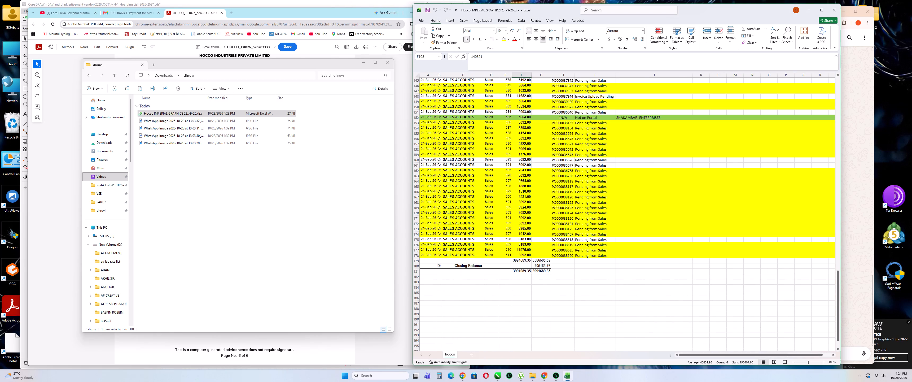
Delete the yellow September rows of invoices 609 to 611 and 595 to 607, at the end of the ledger.
{"action": "left_click_drag", "start_coordinate": [418, 257], "coordinate": [418, 248]}
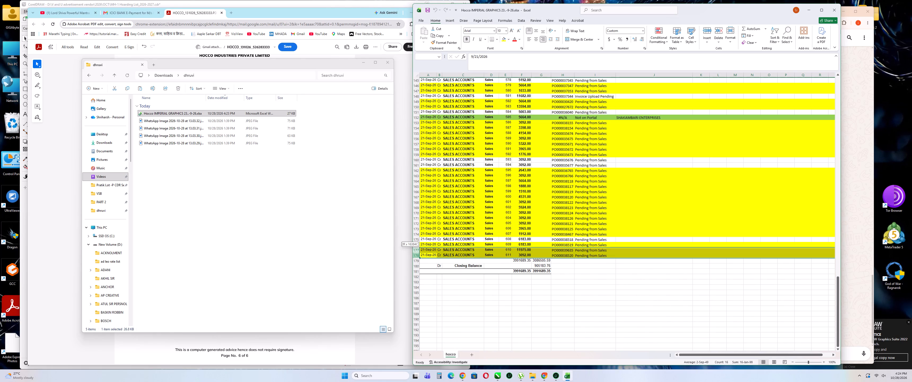
{"action": "left_click_drag", "start_coordinate": [418, 248], "coordinate": [418, 245]}
{"action": "right_click", "coordinate": [415, 247]}
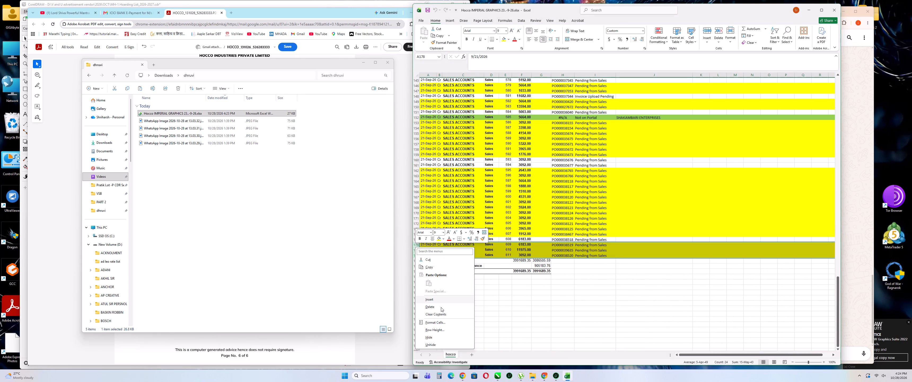
{"action": "left_click", "coordinate": [441, 307]}
{"action": "left_click", "coordinate": [482, 290]}
{"action": "left_click_drag", "start_coordinate": [418, 235], "coordinate": [418, 228]}
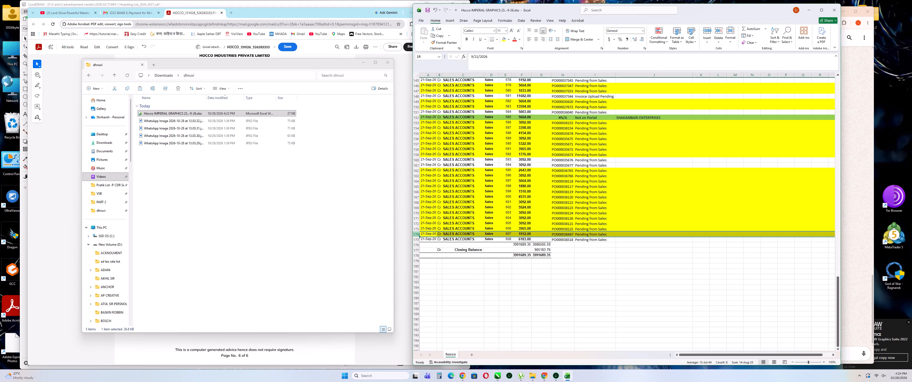
{"action": "left_click_drag", "start_coordinate": [418, 228], "coordinate": [418, 172]}
{"action": "right_click", "coordinate": [416, 179]}
{"action": "left_click", "coordinate": [437, 238]}
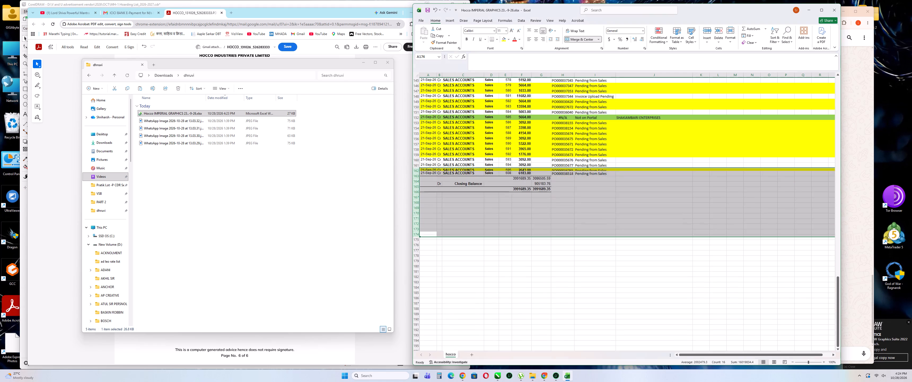
Delete the yellow September rows of invoices 586 to 592, below the green SHAKAMBARI ENTERPRISES row.
{"action": "scroll", "coordinate": [466, 276], "scroll_direction": "up", "scroll_amount": 5}
{"action": "left_click_drag", "start_coordinate": [415, 235], "coordinate": [420, 206]}
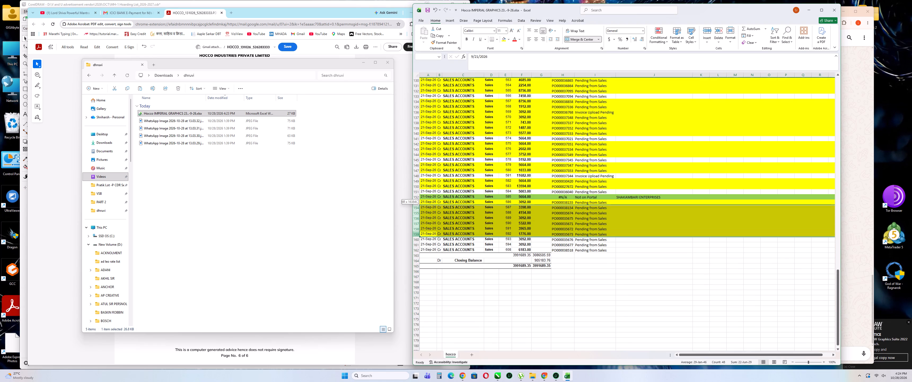
{"action": "left_click_drag", "start_coordinate": [420, 206], "coordinate": [420, 204]}
{"action": "right_click", "coordinate": [418, 207]}
{"action": "left_click", "coordinate": [440, 266]}
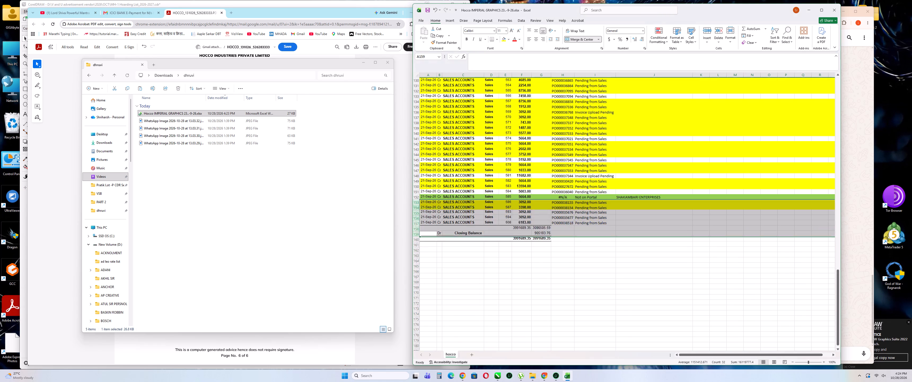
Delete the yellow September rows of invoices 582 to 583 and 579 to 580.
{"action": "scroll", "coordinate": [461, 267], "scroll_direction": "up", "scroll_amount": 4}
{"action": "left_click_drag", "start_coordinate": [417, 251], "coordinate": [417, 245]}
{"action": "right_click", "coordinate": [417, 245]}
{"action": "left_click", "coordinate": [441, 303]}
{"action": "scroll", "coordinate": [441, 303], "scroll_direction": "up", "scroll_amount": 1}
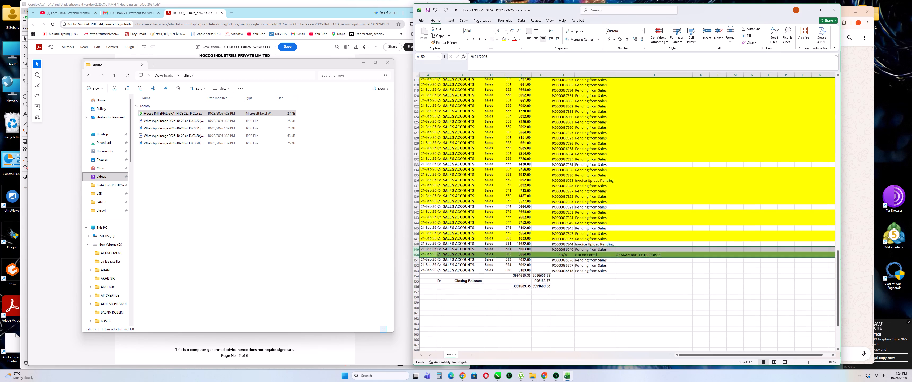
{"action": "scroll", "coordinate": [441, 303], "scroll_direction": "up", "scroll_amount": 1}
{"action": "left_click_drag", "start_coordinate": [416, 267], "coordinate": [416, 261]}
{"action": "right_click", "coordinate": [416, 261]}
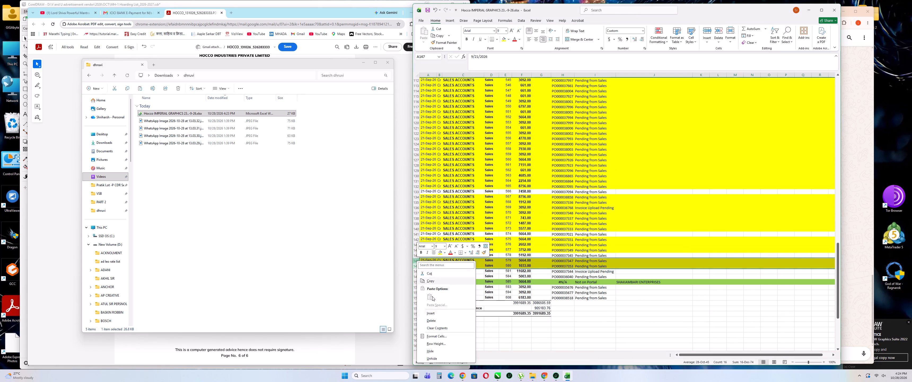
{"action": "left_click", "coordinate": [438, 318]}
{"action": "left_click", "coordinate": [455, 259]}
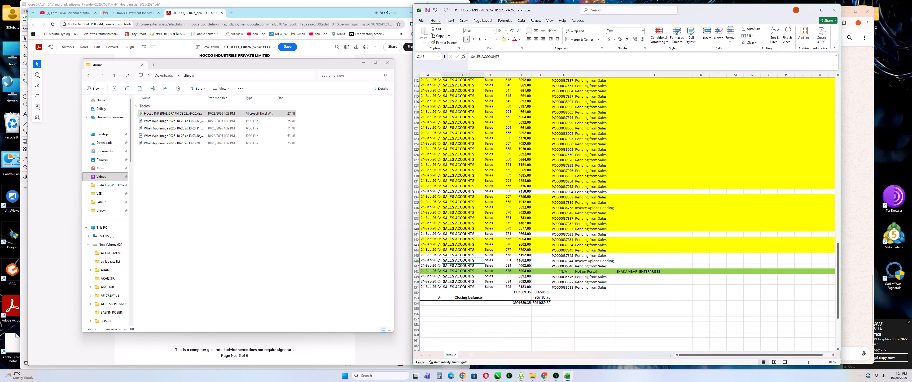
Delete the yellow September rows of invoices 575 to 577 and 567 to 573.
{"action": "left_click", "coordinate": [420, 250]}
{"action": "left_click_drag", "start_coordinate": [417, 250], "coordinate": [417, 240]}
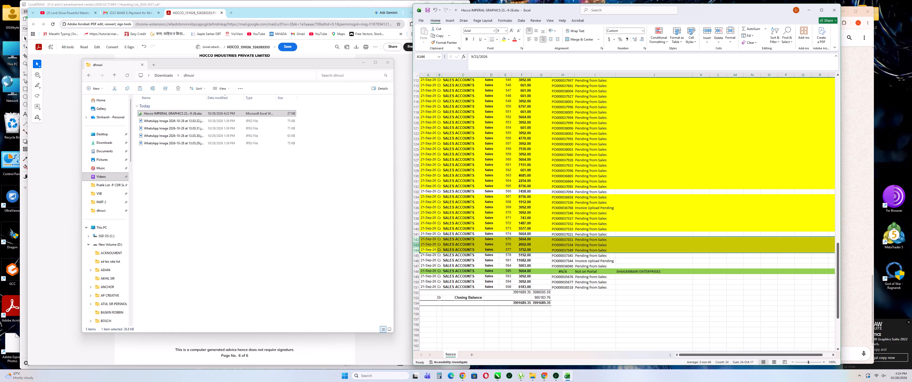
{"action": "right_click", "coordinate": [417, 244]}
{"action": "left_click", "coordinate": [439, 302]}
{"action": "scroll", "coordinate": [452, 287], "scroll_direction": "up", "scroll_amount": 3}
{"action": "left_click_drag", "start_coordinate": [418, 277], "coordinate": [419, 246]}
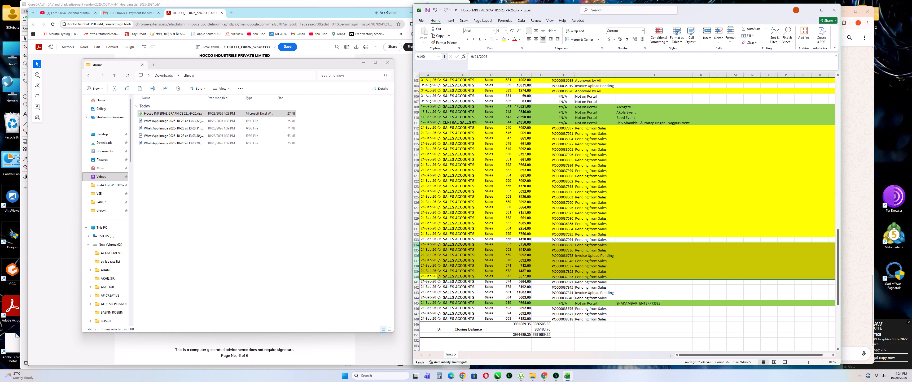
{"action": "right_click", "coordinate": [416, 251]}
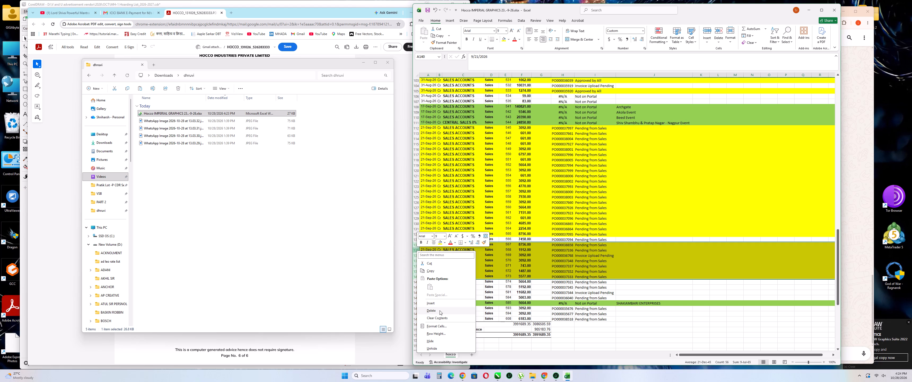
{"action": "left_click", "coordinate": [440, 310]}
{"action": "left_click", "coordinate": [442, 230]}
Delete the block of yellow September rows for invoices 545 to 565, below the four green event rows.
{"action": "scroll", "coordinate": [438, 233], "scroll_direction": "up", "scroll_amount": 3}
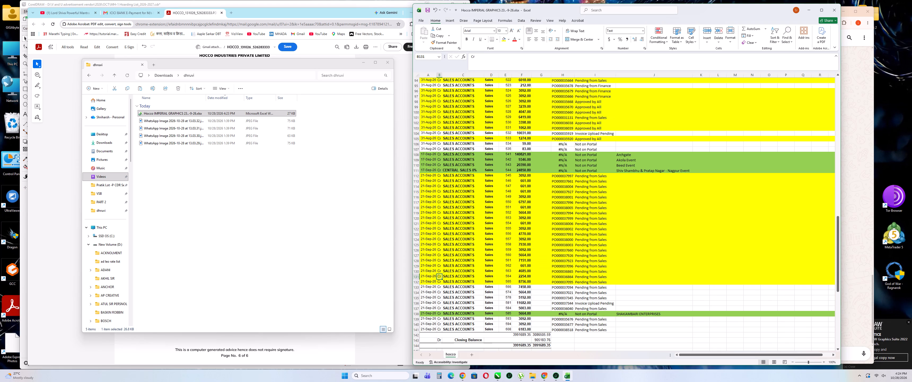
{"action": "left_click_drag", "start_coordinate": [418, 283], "coordinate": [435, 179]}
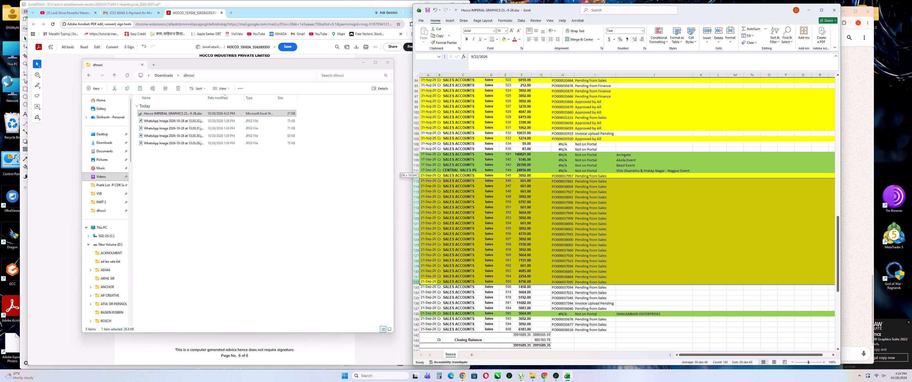
{"action": "left_click_drag", "start_coordinate": [435, 179], "coordinate": [436, 178]}
{"action": "right_click", "coordinate": [416, 213]}
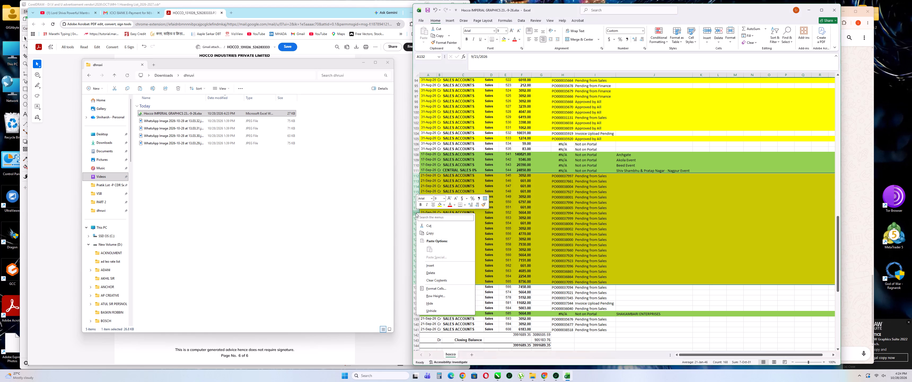
{"action": "left_click", "coordinate": [440, 273]}
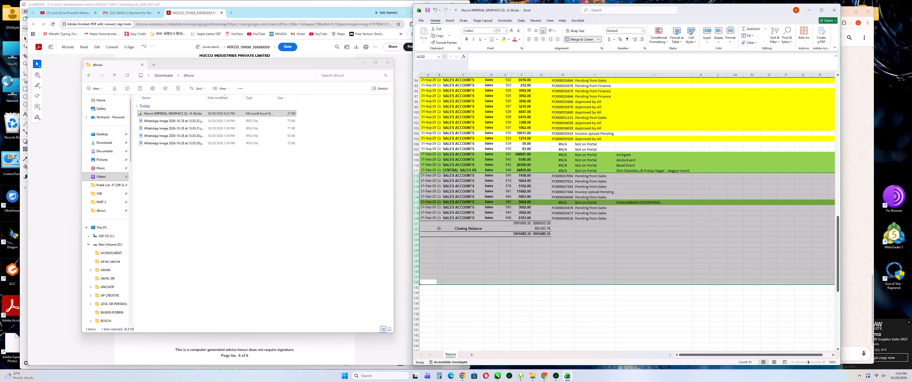
Delete the yellow August rows of invoice 533 and invoices 524 to 531.
{"action": "scroll", "coordinate": [444, 274], "scroll_direction": "up", "scroll_amount": 5}
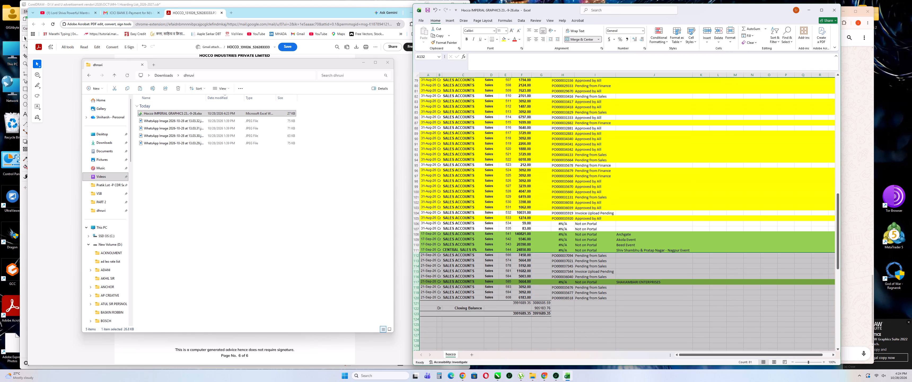
{"action": "scroll", "coordinate": [444, 274], "scroll_direction": "up", "scroll_amount": 3}
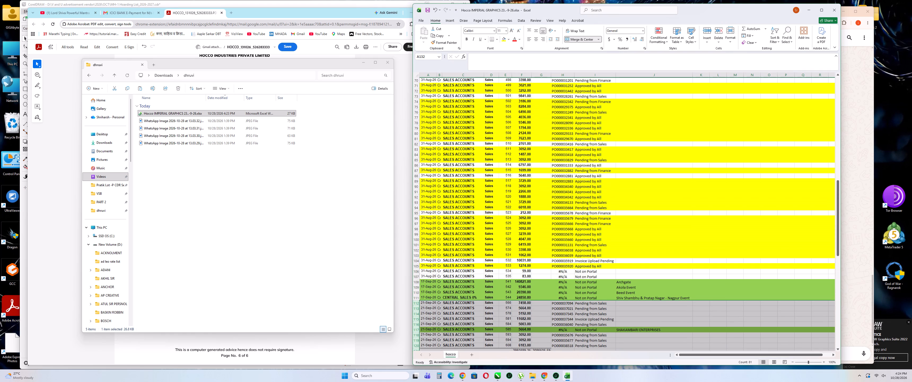
{"action": "left_click", "coordinate": [415, 266]}
{"action": "right_click", "coordinate": [415, 266]}
{"action": "left_click", "coordinate": [441, 322]}
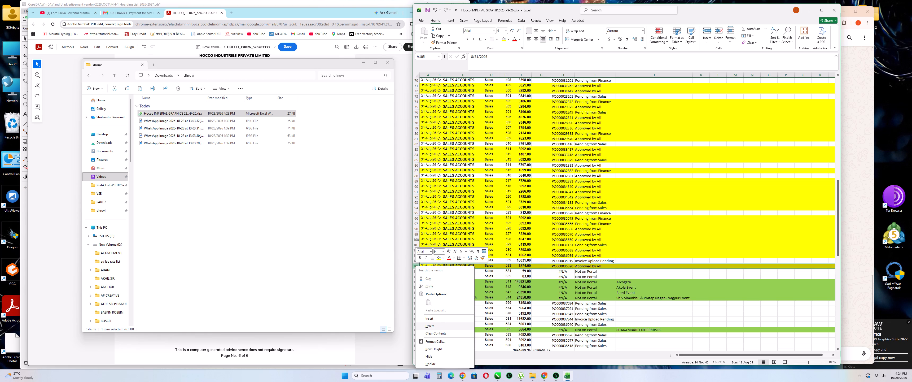
{"action": "scroll", "coordinate": [464, 280], "scroll_direction": "up", "scroll_amount": 2}
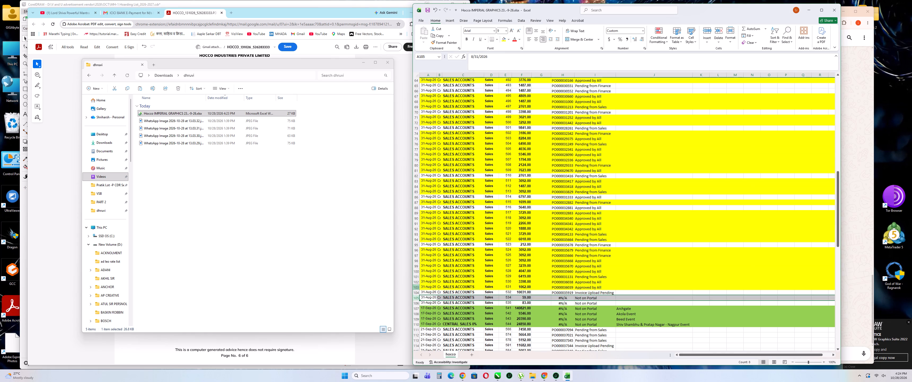
{"action": "left_click_drag", "start_coordinate": [416, 288], "coordinate": [424, 251]}
{"action": "right_click", "coordinate": [418, 262]}
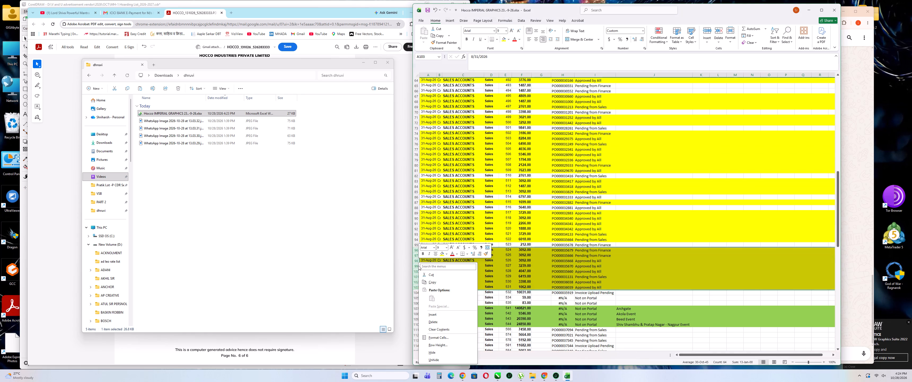
{"action": "left_click", "coordinate": [436, 320]}
Delete the yellow August rows of invoices 517 to 522.
{"action": "scroll", "coordinate": [466, 299], "scroll_direction": "up", "scroll_amount": 3}
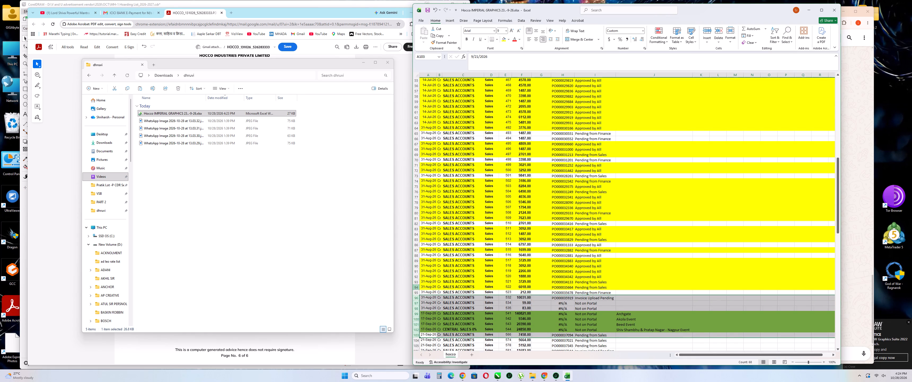
{"action": "left_click_drag", "start_coordinate": [418, 288], "coordinate": [416, 262]}
{"action": "right_click", "coordinate": [416, 262]}
{"action": "left_click", "coordinate": [437, 321]}
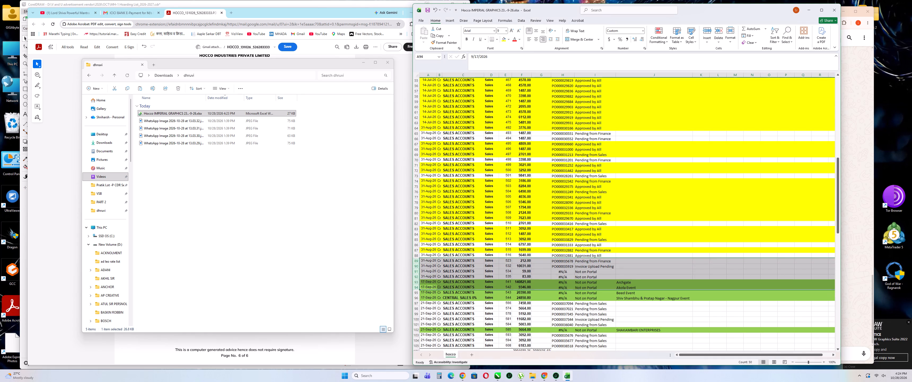
{"action": "left_click", "coordinate": [464, 280]}
Delete the yellow August rows of invoice 515 and invoices 511 to 513.
{"action": "left_click", "coordinate": [416, 251]}
{"action": "right_click", "coordinate": [416, 251]}
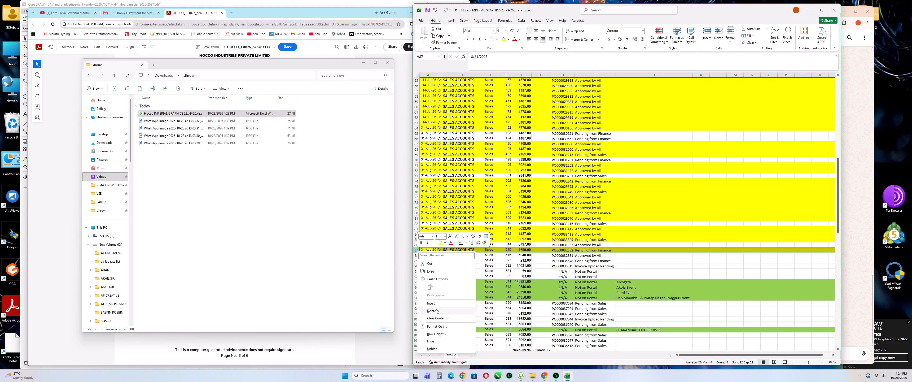
{"action": "left_click", "coordinate": [436, 309]}
{"action": "left_click_drag", "start_coordinate": [416, 240], "coordinate": [416, 230]}
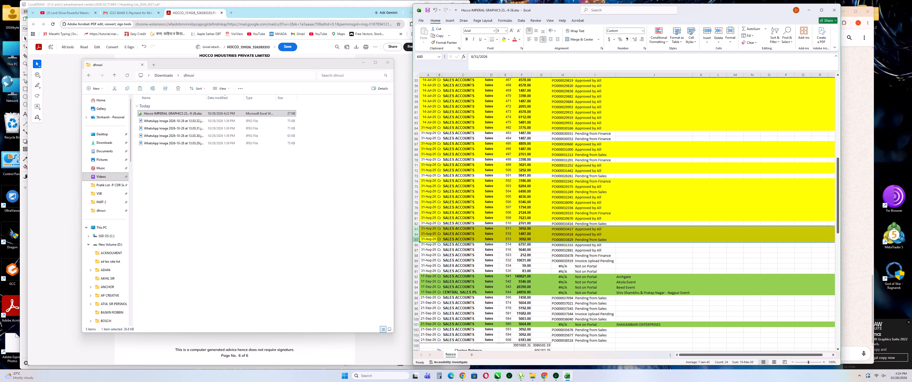
{"action": "right_click", "coordinate": [416, 230]}
{"action": "left_click", "coordinate": [436, 289]}
Delete the yellow August rows of invoices 502 to 509.
{"action": "scroll", "coordinate": [436, 289], "scroll_direction": "up", "scroll_amount": 3}
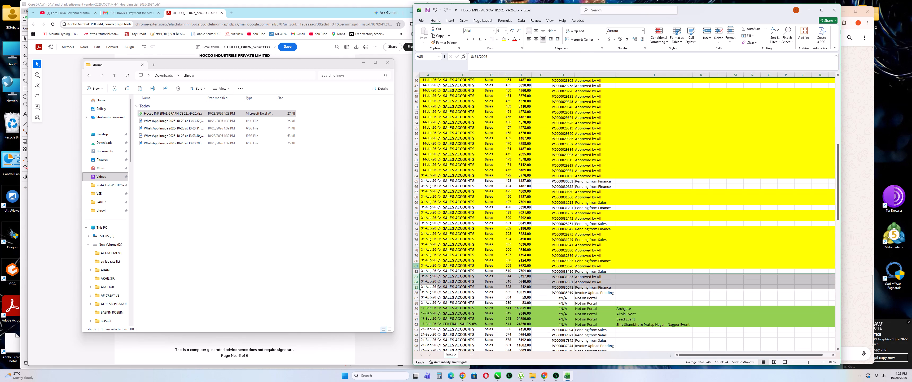
{"action": "left_click_drag", "start_coordinate": [417, 266], "coordinate": [415, 229]}
{"action": "right_click", "coordinate": [415, 229]}
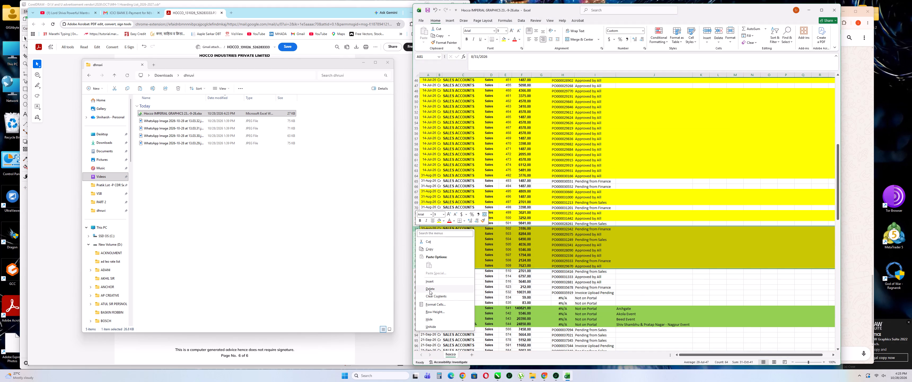
{"action": "left_click", "coordinate": [429, 290]}
Delete the yellow August rows of invoices 499 to 500 and 495 to 497.
{"action": "scroll", "coordinate": [430, 291], "scroll_direction": "up", "scroll_amount": 3}
{"action": "left_click_drag", "start_coordinate": [417, 267], "coordinate": [417, 261]}
{"action": "right_click", "coordinate": [417, 261]}
{"action": "left_click", "coordinate": [436, 319]}
{"action": "left_click_drag", "start_coordinate": [418, 250], "coordinate": [418, 240]}
{"action": "right_click", "coordinate": [418, 240]}
{"action": "left_click", "coordinate": [440, 301]}
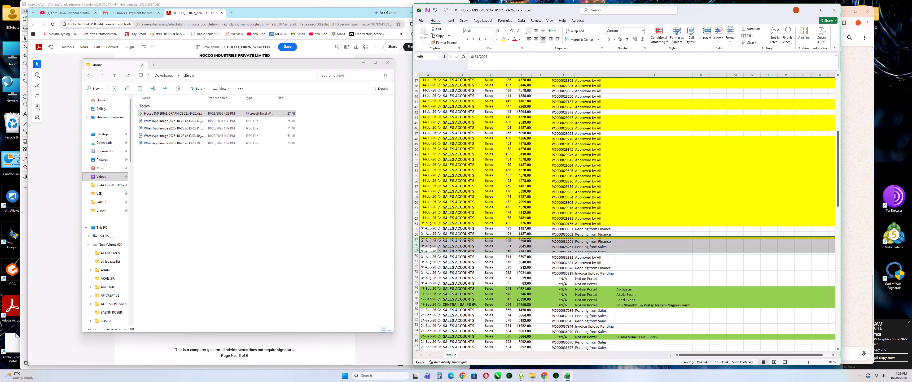
Delete the continuous block of yellow July and August rows that ends with invoice 492.
{"action": "scroll", "coordinate": [440, 301], "scroll_direction": "up", "scroll_amount": 3}
{"action": "left_click_drag", "start_coordinate": [418, 271], "coordinate": [418, 188]}
{"action": "right_click", "coordinate": [418, 191]}
{"action": "left_click", "coordinate": [440, 252]}
Delete the three yellow July rows just above invoice 465 and the two yellow July rows with amounts 1487.00 and 7269.00.
{"action": "scroll", "coordinate": [461, 281], "scroll_direction": "up", "scroll_amount": 4}
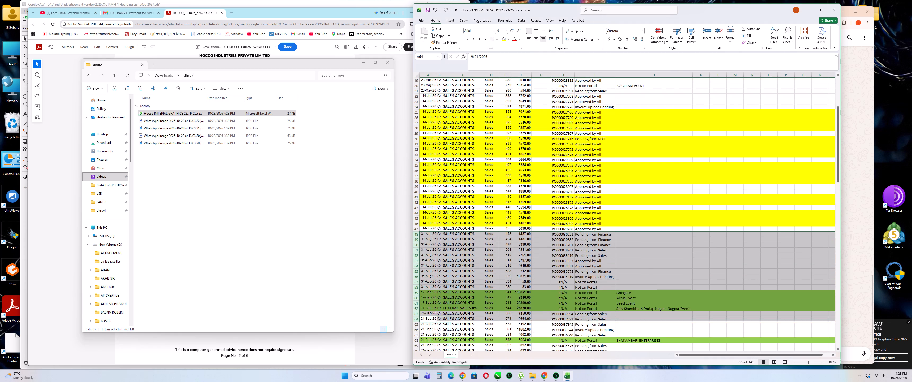
{"action": "left_click_drag", "start_coordinate": [416, 240], "coordinate": [417, 230]}
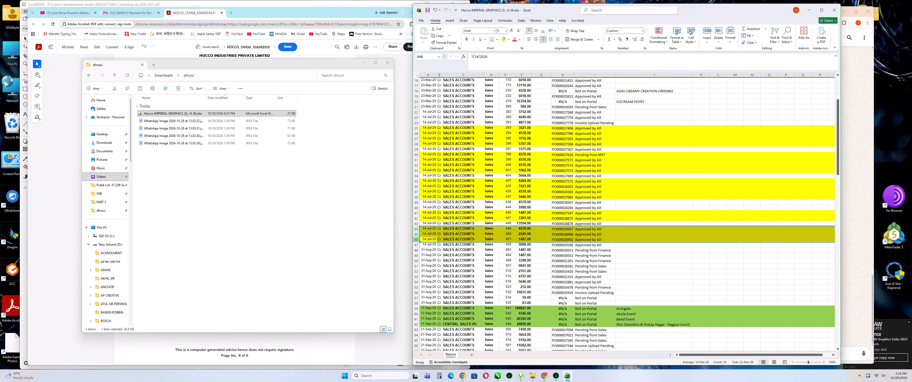
{"action": "right_click", "coordinate": [417, 230]}
{"action": "left_click", "coordinate": [445, 288]}
{"action": "left_click", "coordinate": [455, 240]}
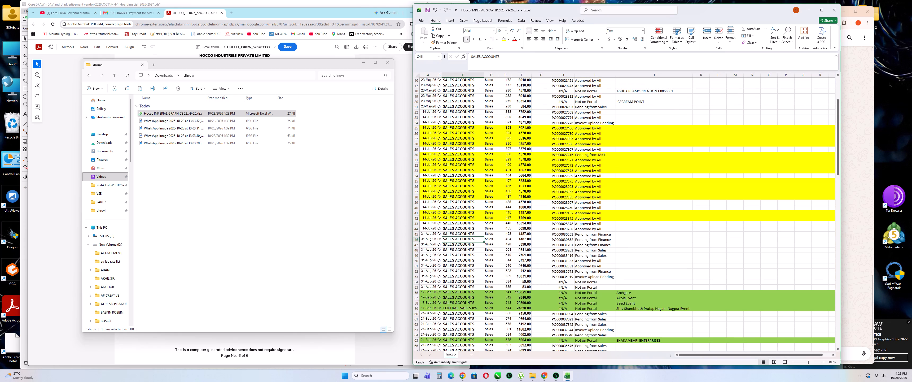
{"action": "left_click_drag", "start_coordinate": [418, 219], "coordinate": [418, 212]}
{"action": "right_click", "coordinate": [418, 212]}
{"action": "left_click", "coordinate": [435, 272]}
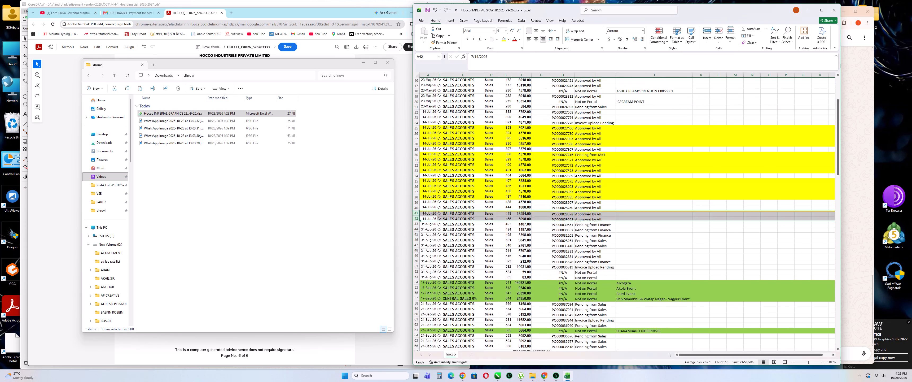
Delete the remaining three four-row yellow July blocks, from the 5446.00 row up to the 3621.00 row.
{"action": "scroll", "coordinate": [440, 271], "scroll_direction": "up", "scroll_amount": 4}
{"action": "left_click_drag", "start_coordinate": [416, 260], "coordinate": [416, 244]}
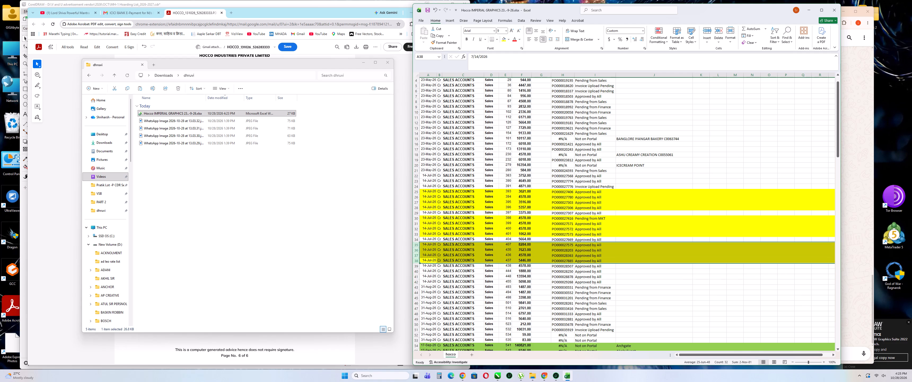
{"action": "right_click", "coordinate": [416, 249]}
{"action": "left_click", "coordinate": [438, 307]}
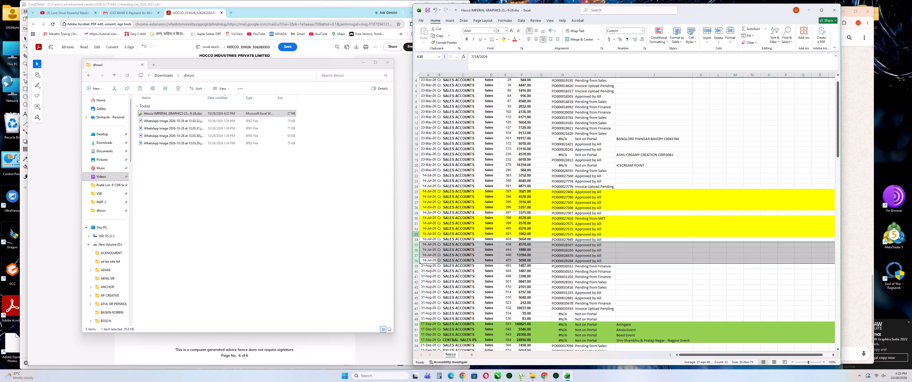
{"action": "left_click_drag", "start_coordinate": [418, 235], "coordinate": [417, 219]}
{"action": "right_click", "coordinate": [415, 226]}
{"action": "left_click", "coordinate": [435, 288]}
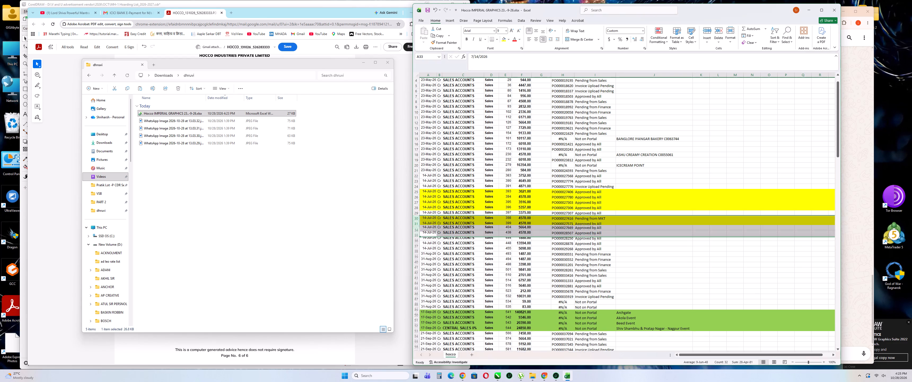
{"action": "left_click_drag", "start_coordinate": [418, 209], "coordinate": [422, 194]}
{"action": "right_click", "coordinate": [417, 205]}
{"action": "left_click", "coordinate": [431, 266]}
Check the total of the remaining invoice amounts in the Debit column, from the first invoice to the last.
{"action": "scroll", "coordinate": [491, 274], "scroll_direction": "up", "scroll_amount": 4}
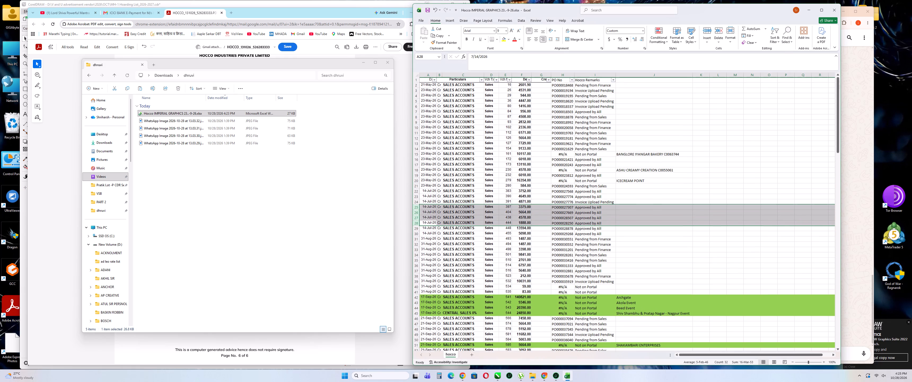
{"action": "scroll", "coordinate": [491, 274], "scroll_direction": "up", "scroll_amount": 9}
{"action": "left_click_drag", "start_coordinate": [521, 85], "coordinate": [527, 356]}
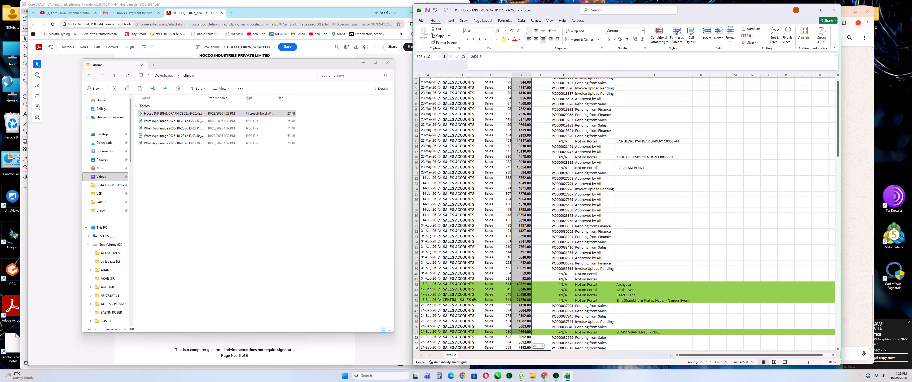
{"action": "left_click_drag", "start_coordinate": [527, 356], "coordinate": [527, 324]}
{"action": "left_click", "coordinate": [480, 192]}
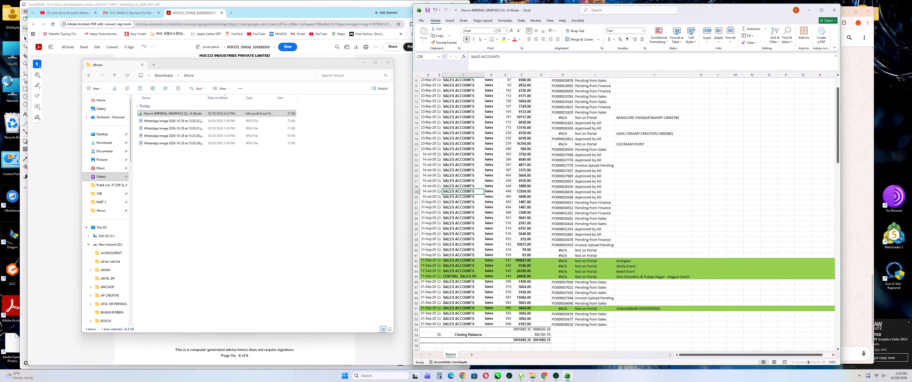
Save the workbook copy with the paid rows removed.
{"action": "triple_click", "coordinate": [428, 11]}
{"action": "triple_click", "coordinate": [428, 11]}
{"action": "triple_click", "coordinate": [428, 11]}
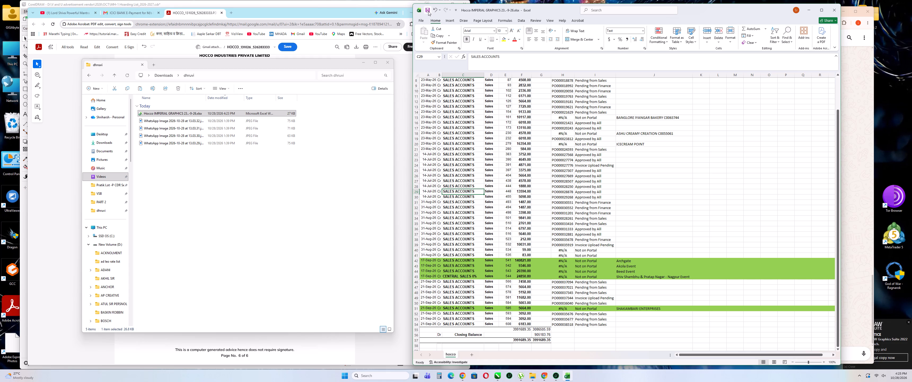
{"action": "triple_click", "coordinate": [428, 11]}
{"action": "left_click", "coordinate": [428, 11]}
{"action": "left_click", "coordinate": [648, 208]}
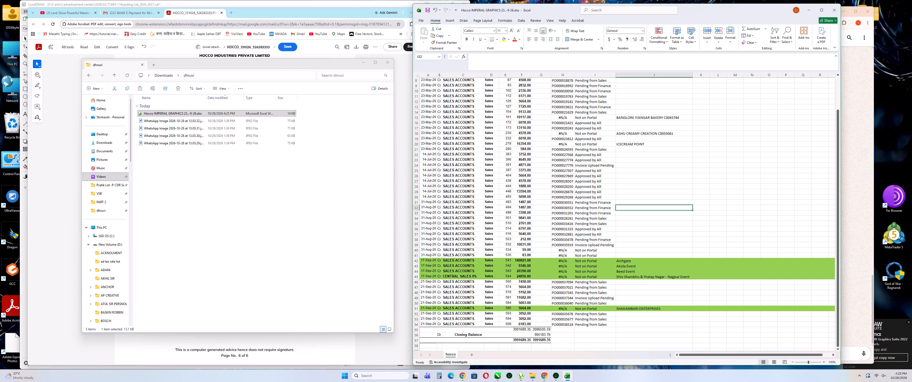
Delete the Hocco Remarks column and the adjacent column of party and event notes.
{"action": "scroll", "coordinate": [666, 207], "scroll_direction": "up", "scroll_amount": 10}
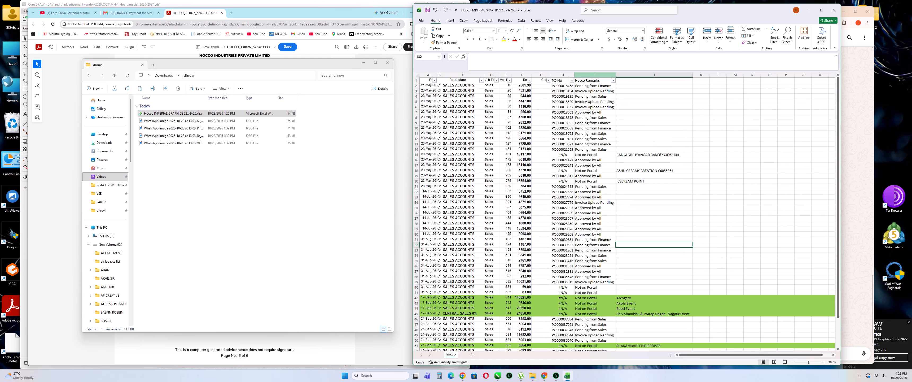
{"action": "left_click_drag", "start_coordinate": [602, 75], "coordinate": [661, 76]}
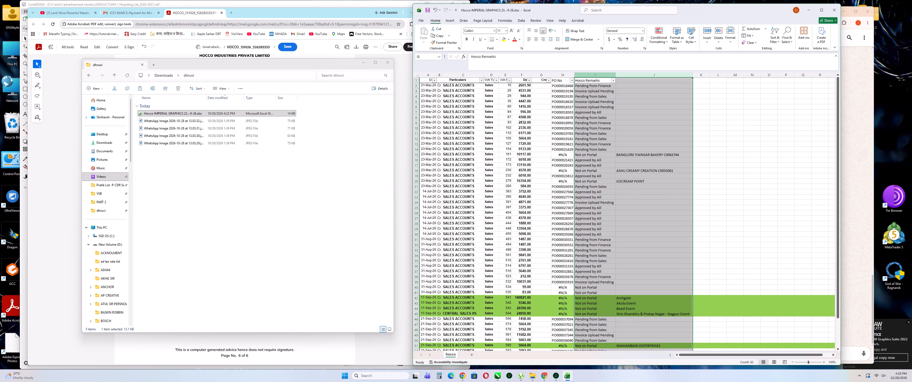
{"action": "right_click", "coordinate": [661, 76]}
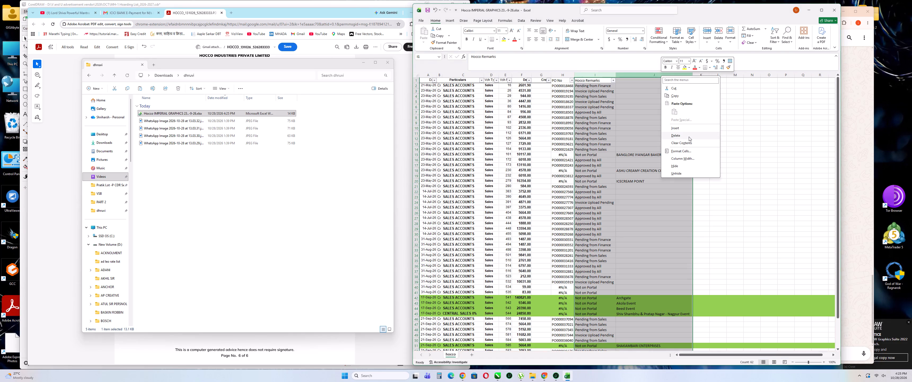
{"action": "left_click", "coordinate": [689, 137]}
{"action": "left_click", "coordinate": [675, 155]}
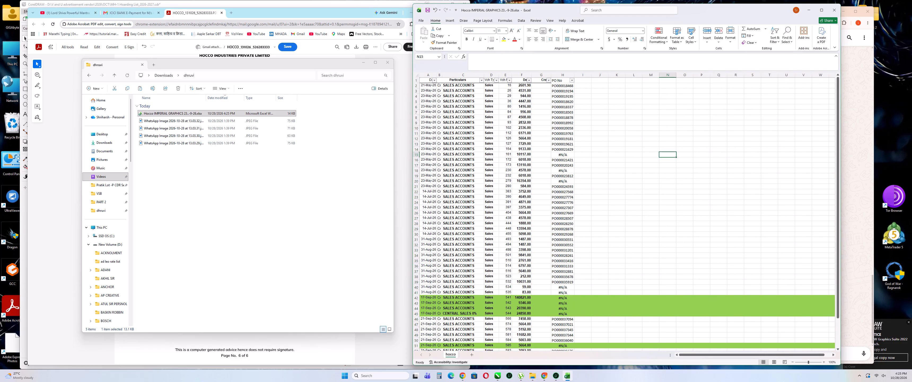
Save the workbook without the two remarks columns.
{"action": "triple_click", "coordinate": [431, 11]}
{"action": "double_click", "coordinate": [431, 11]}
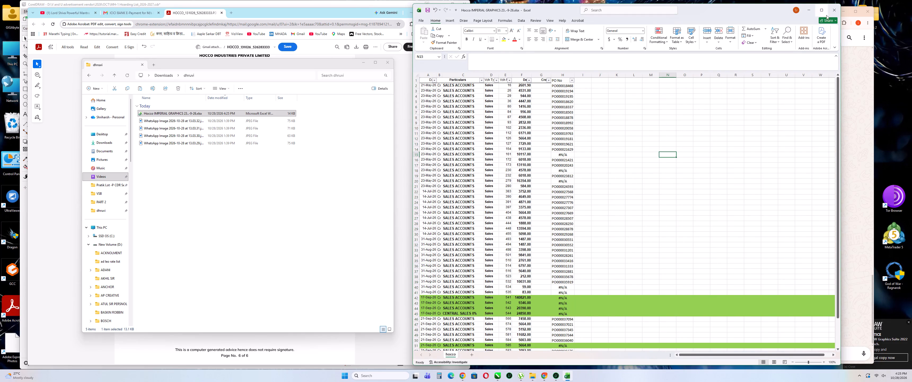
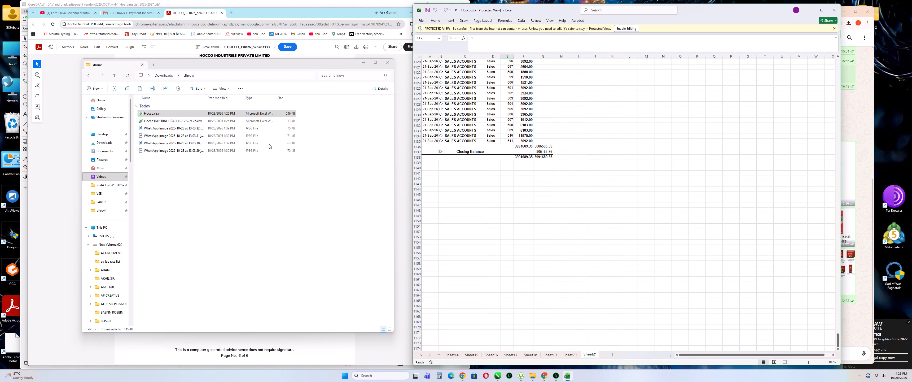
Review the Hocco IMPERIAL GRAPHICS workbook from the dhruvi folder down to its closing balance, alongside Sheet21 of Hocco.xlsx, and close it.
{"action": "left_click", "coordinate": [292, 190]}
{"action": "double_click", "coordinate": [217, 119]}
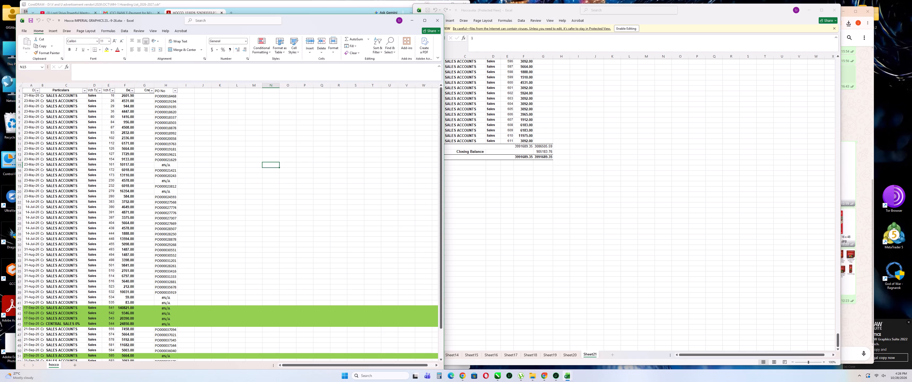
{"action": "scroll", "coordinate": [262, 179], "scroll_direction": "down", "scroll_amount": 9}
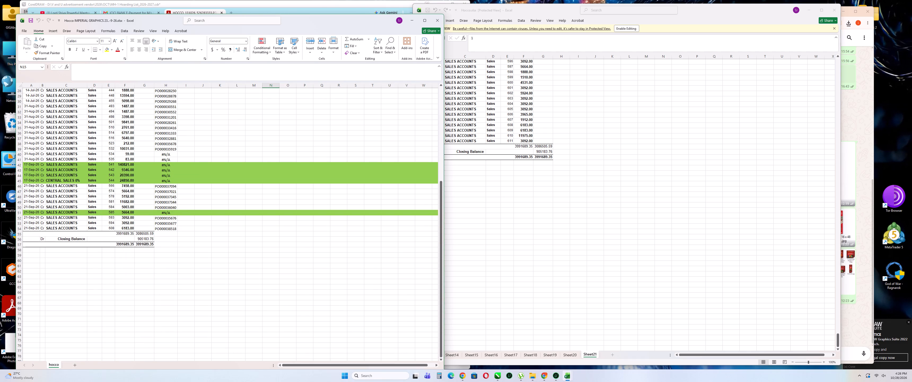
{"action": "left_click", "coordinate": [287, 186]}
{"action": "left_click", "coordinate": [540, 202]}
{"action": "left_click", "coordinate": [506, 127]}
{"action": "left_click", "coordinate": [328, 108]}
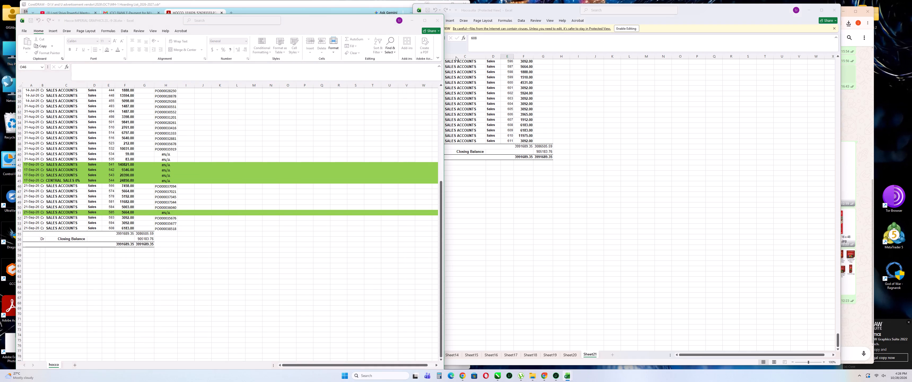
{"action": "scroll", "coordinate": [346, 173], "scroll_direction": "up", "scroll_amount": 2}
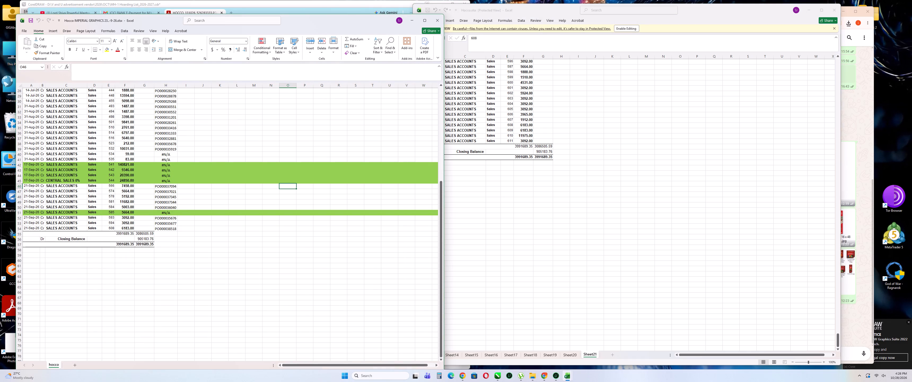
{"action": "scroll", "coordinate": [346, 173], "scroll_direction": "up", "scroll_amount": 15}
{"action": "left_click", "coordinate": [352, 173]}
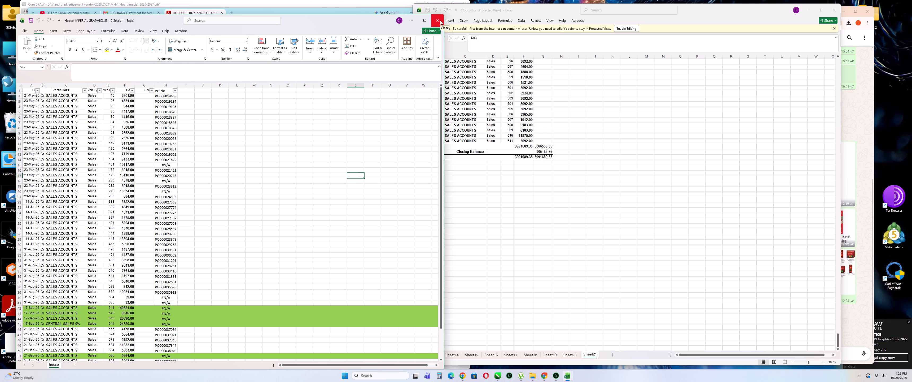
{"action": "scroll", "coordinate": [356, 170], "scroll_direction": "down", "scroll_amount": 3}
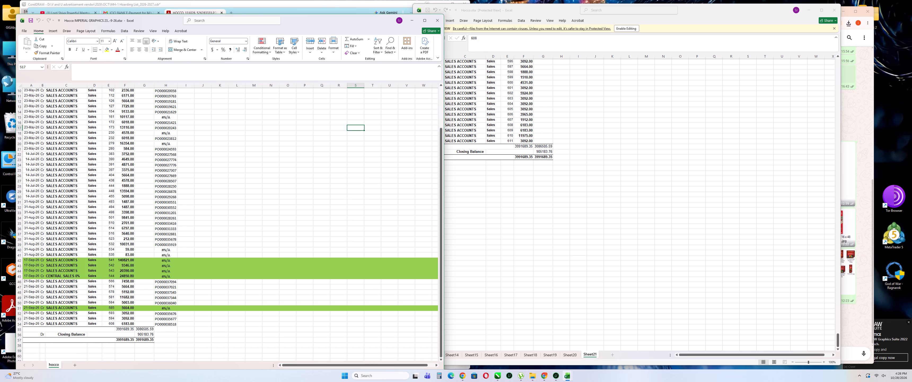
{"action": "scroll", "coordinate": [356, 170], "scroll_direction": "up", "scroll_amount": 8}
{"action": "left_click", "coordinate": [439, 18]}
Close the Hocco.xlsx workbook that is open in Protected View.
{"action": "left_click", "coordinate": [629, 156]}
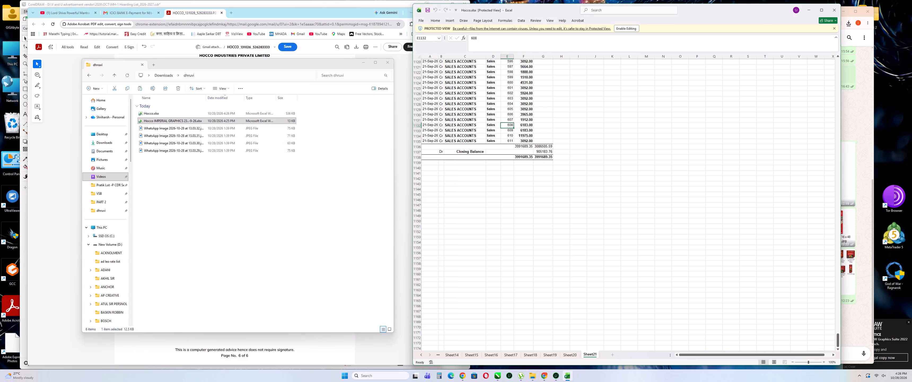
{"action": "left_click", "coordinate": [830, 10]}
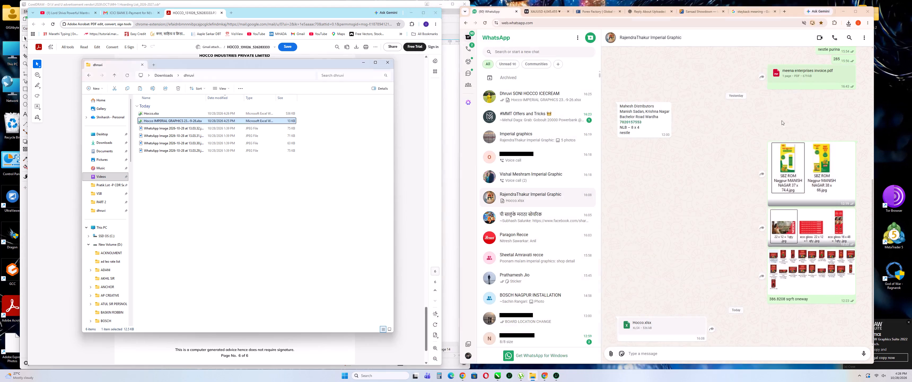